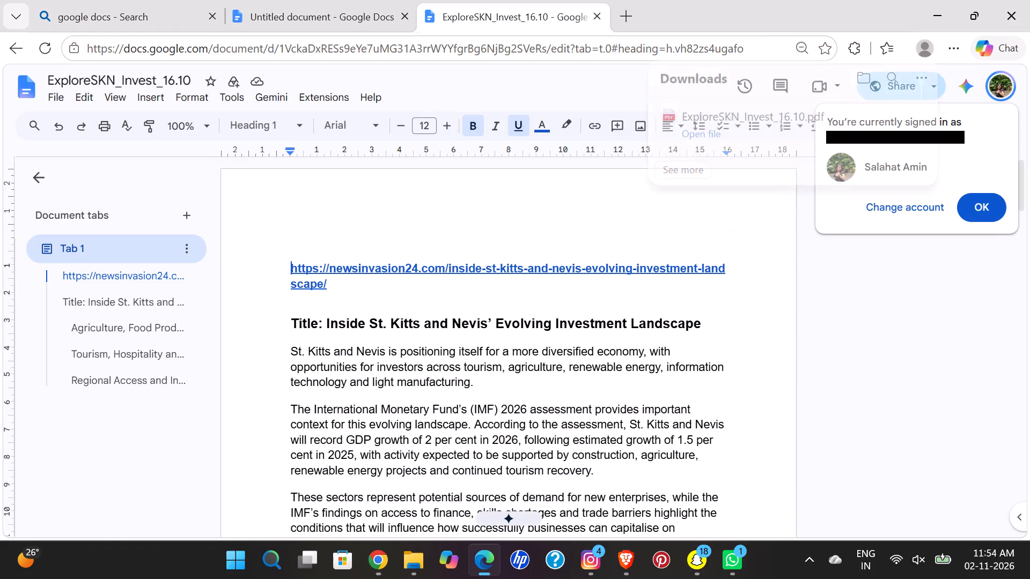
Close the ExploreSKN_Invest_16.10 document and the google docs search page, leaving the untitled document open.
left_click(597, 10)
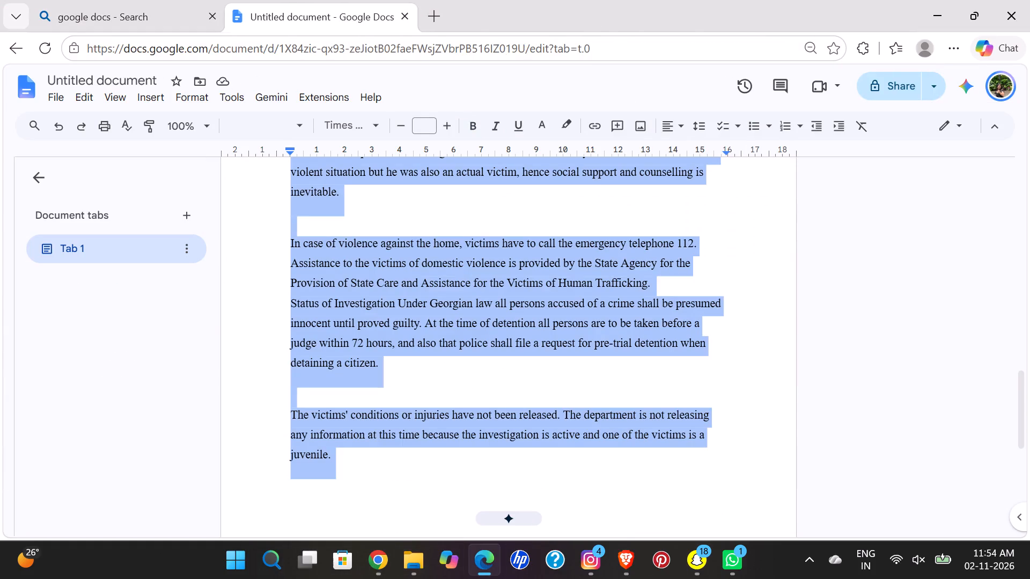
left_click(214, 19)
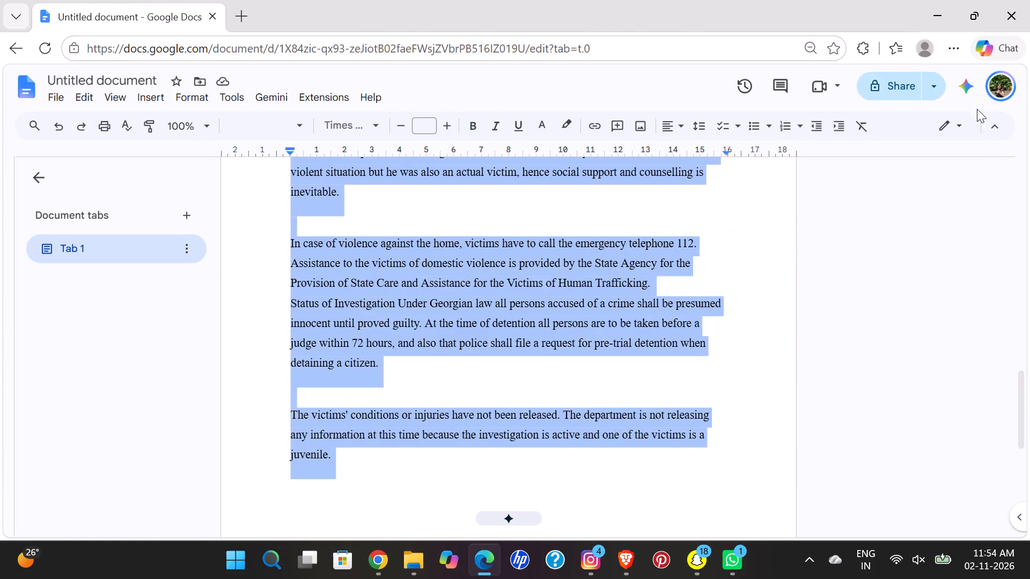
Copy the reference "Article 11¹-151" from paragraph B about the accused's criminal punishment in the untitled document.
left_click(870, 253)
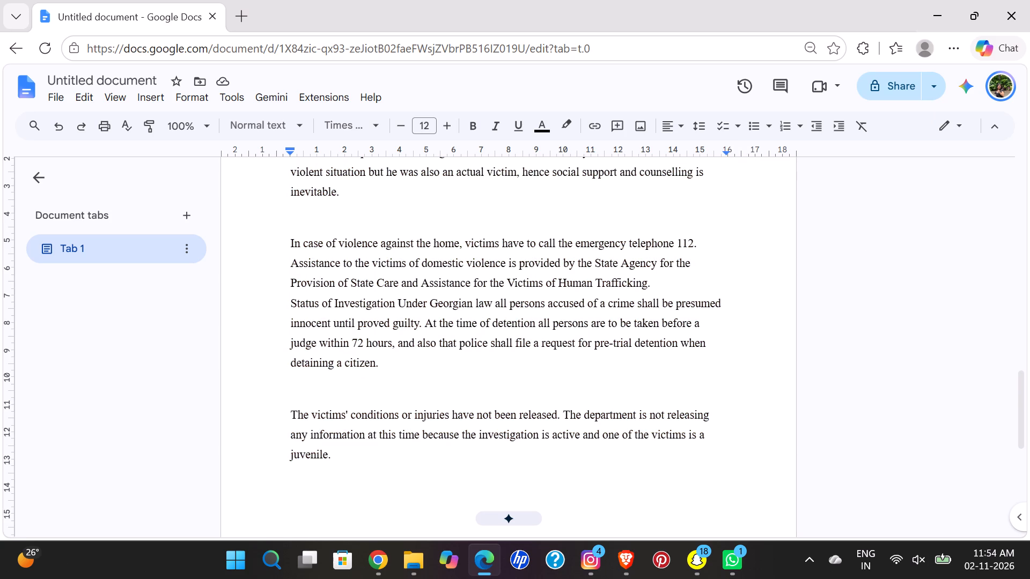
scroll(671, 319, "up", 6)
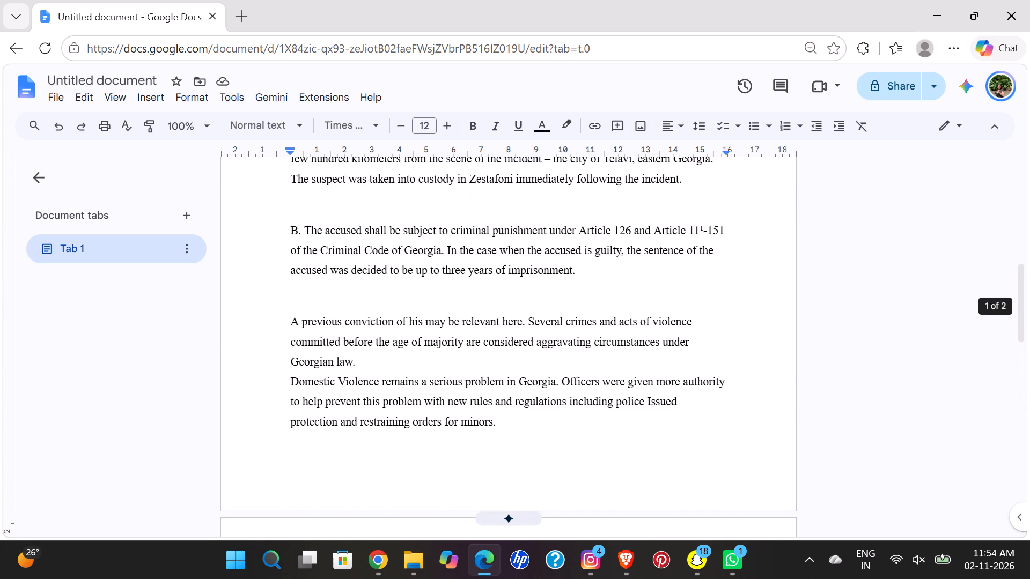
left_click_drag(732, 235, 668, 228)
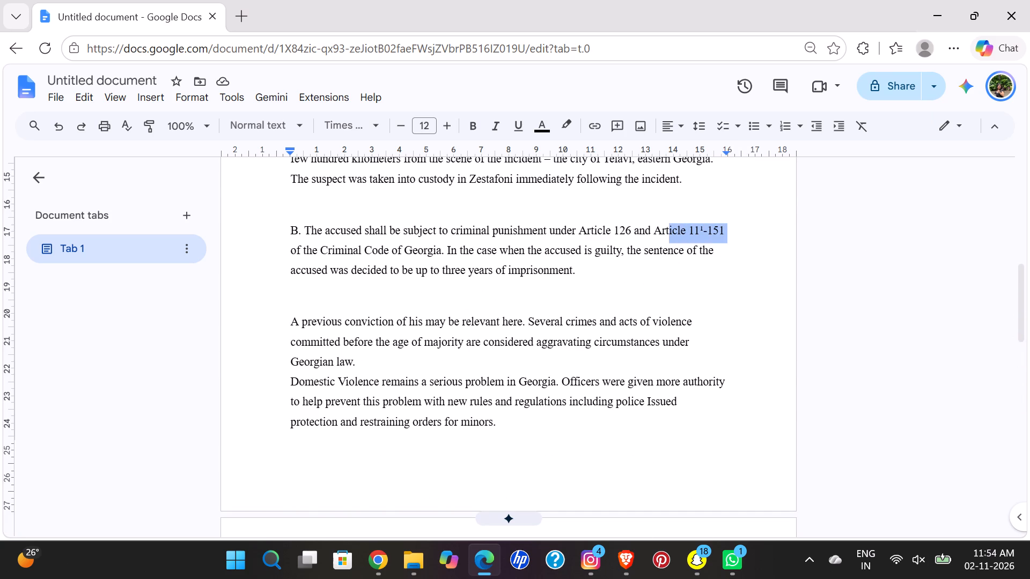
left_click_drag(668, 228, 652, 229)
key("ctrl+c")
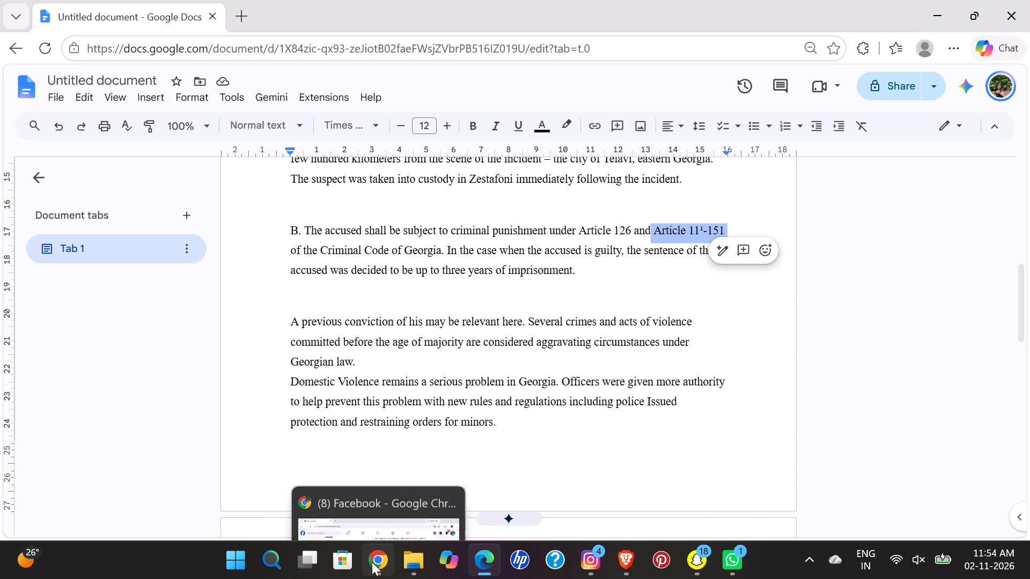
Switch to Google Chrome and open a new blank browser tab beside the Facebook page.
left_click(390, 501)
left_click(236, 13)
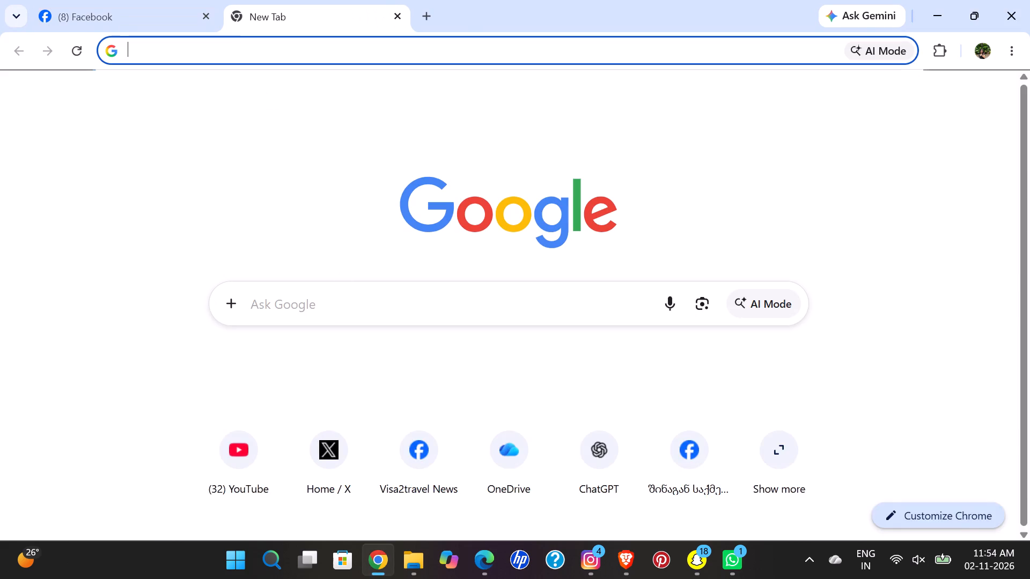
Search Google for "Article 11¹-151" and expand the AI overview to read about the legal reference.
left_click(341, 290)
key("ctrl+v")
key("Return")
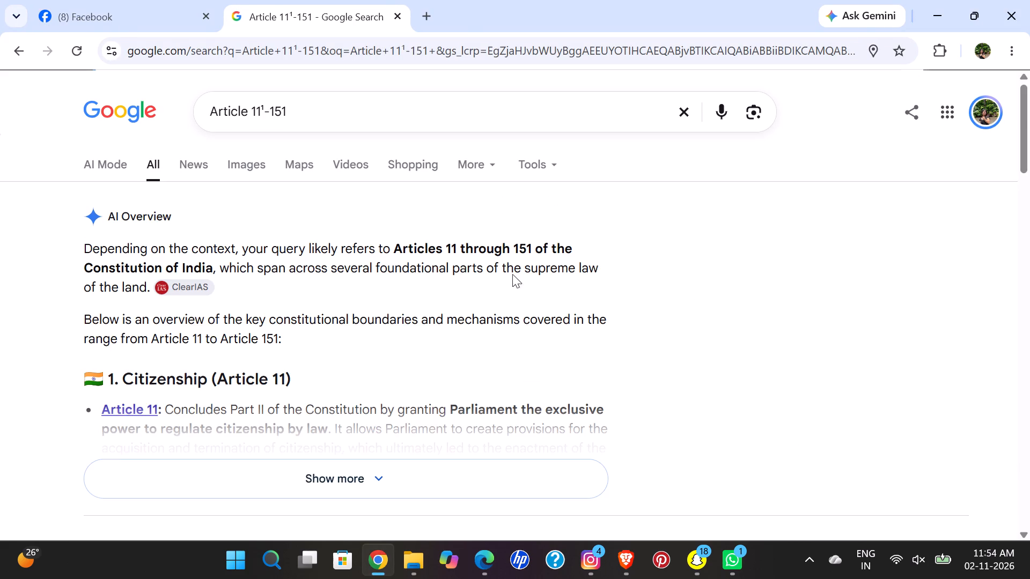
scroll(335, 362, "up", 1)
left_click(344, 470)
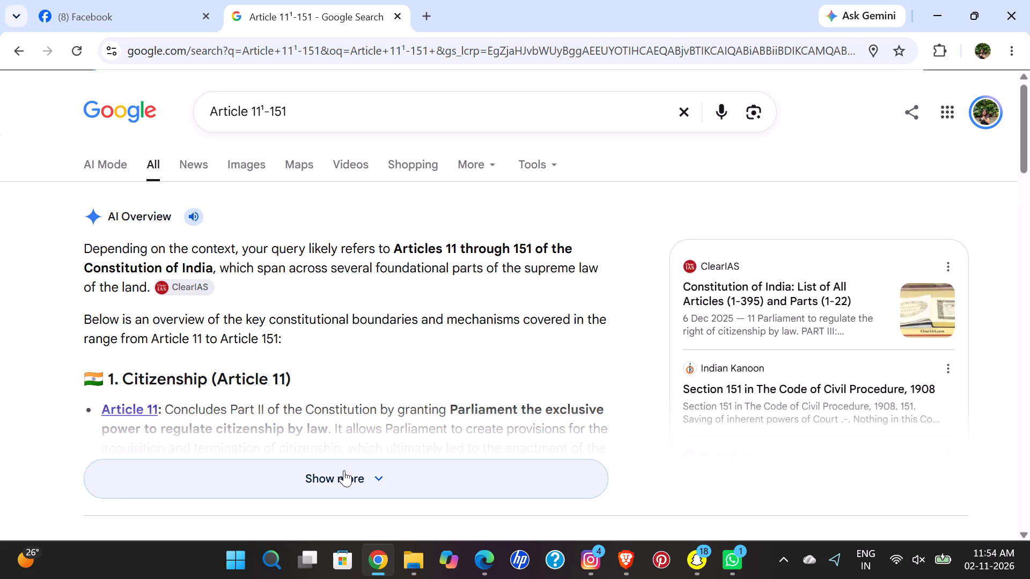
scroll(395, 399, "down", 2)
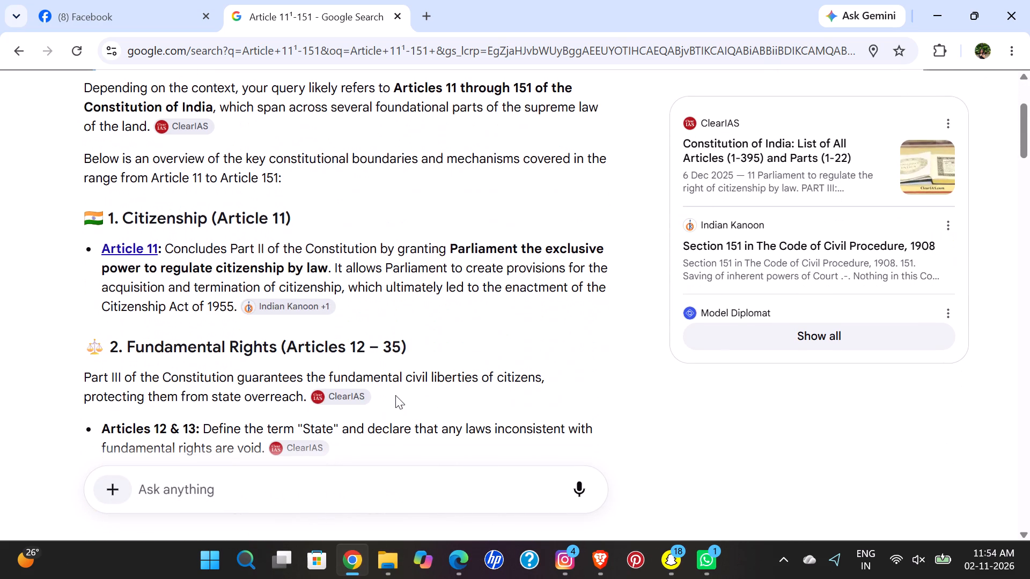
Read the AI overview's sections on Articles 11 to 151, through the closing note on Section 151.
scroll(395, 395, "up", 2)
scroll(395, 380, "down", 4)
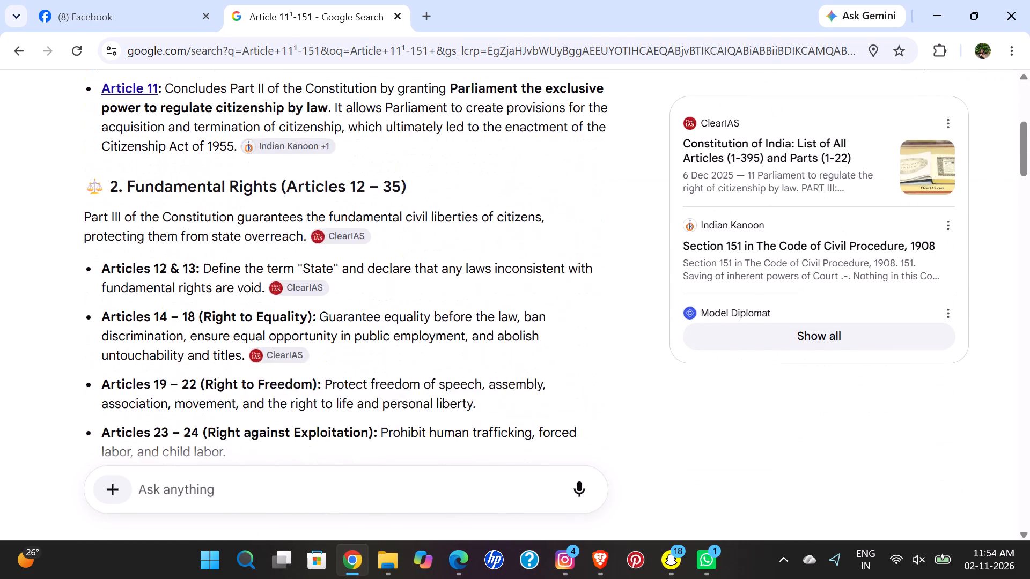
scroll(395, 377, "down", 4)
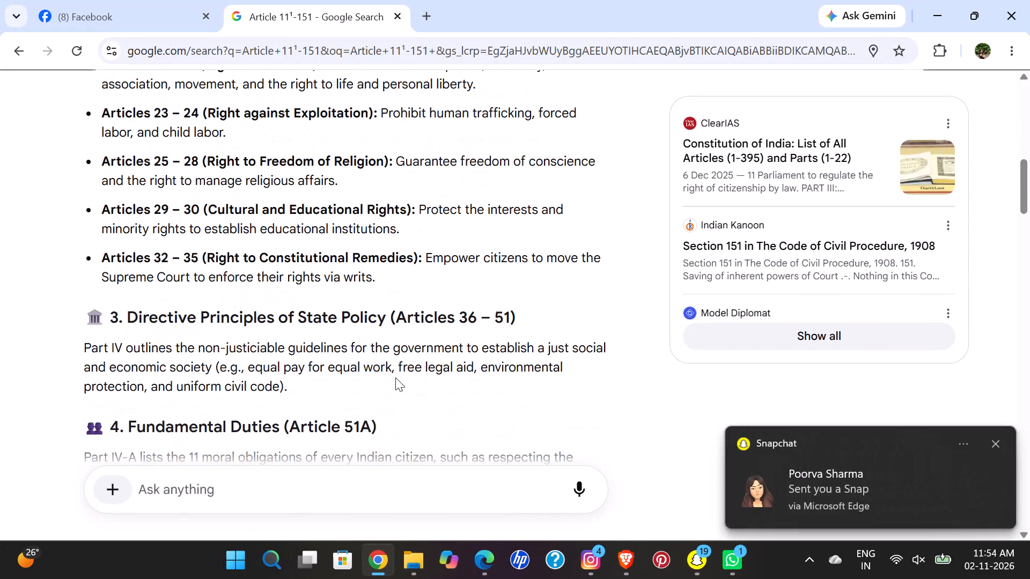
scroll(395, 377, "down", 1)
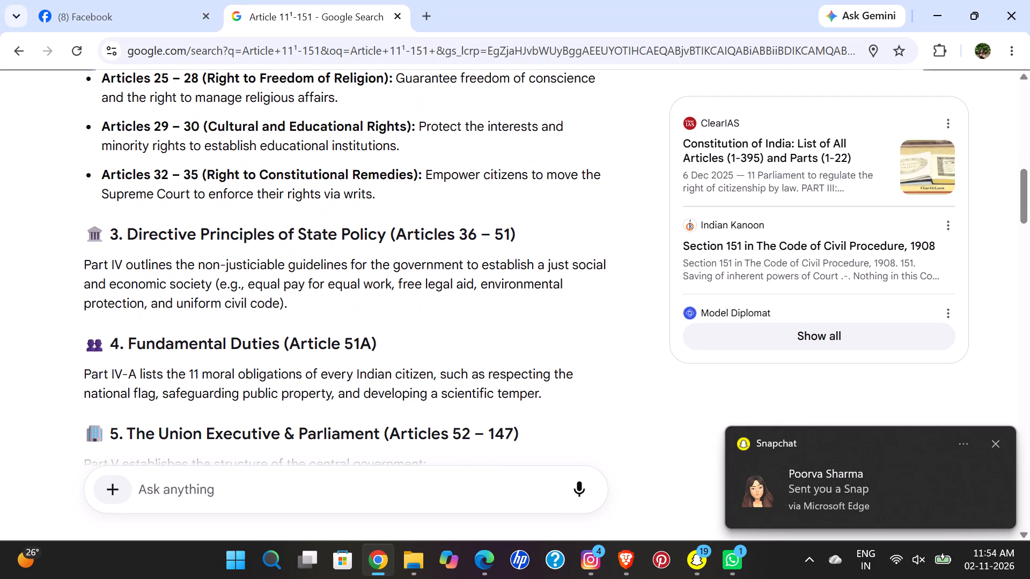
scroll(395, 377, "down", 6)
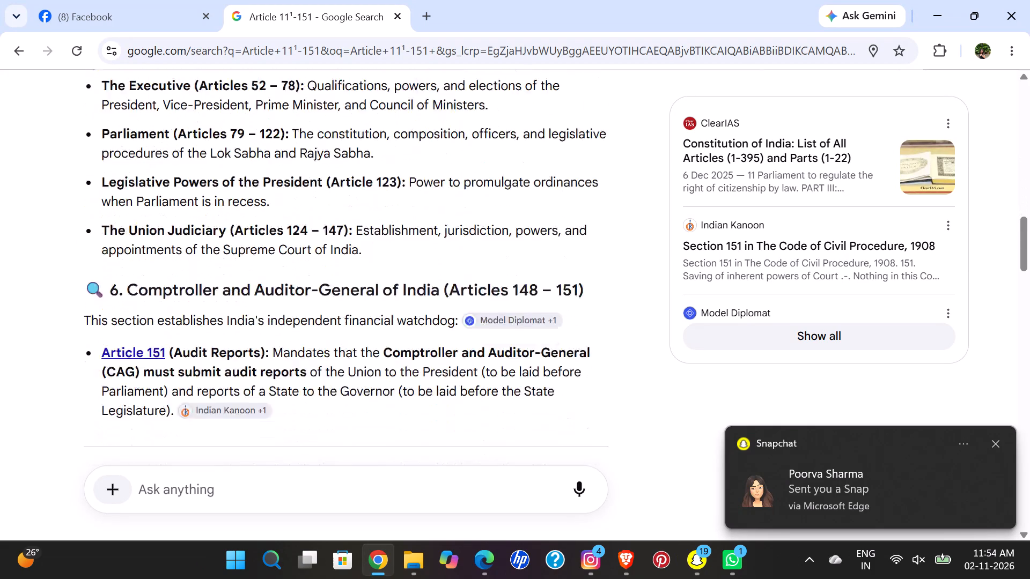
scroll(395, 377, "down", 1)
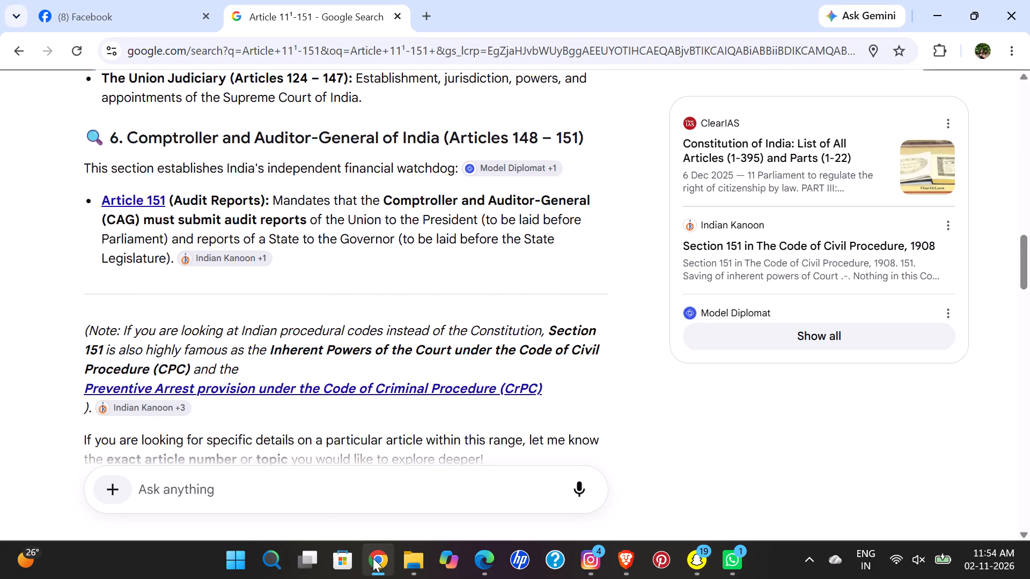
Close the "Article 11¹-151" search page in Chrome and switch back to the news article document in Edge.
left_click(411, 477)
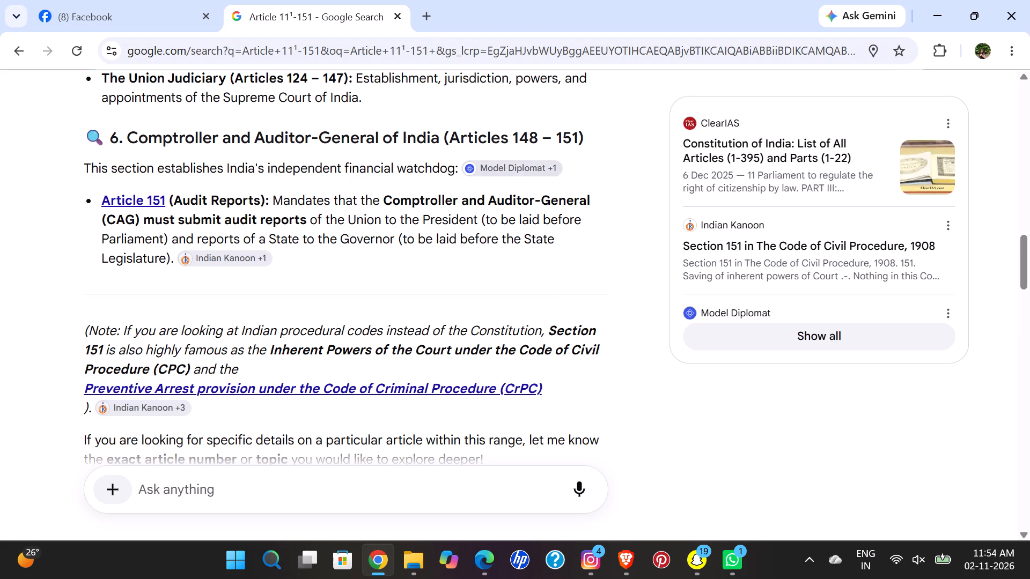
left_click(401, 14)
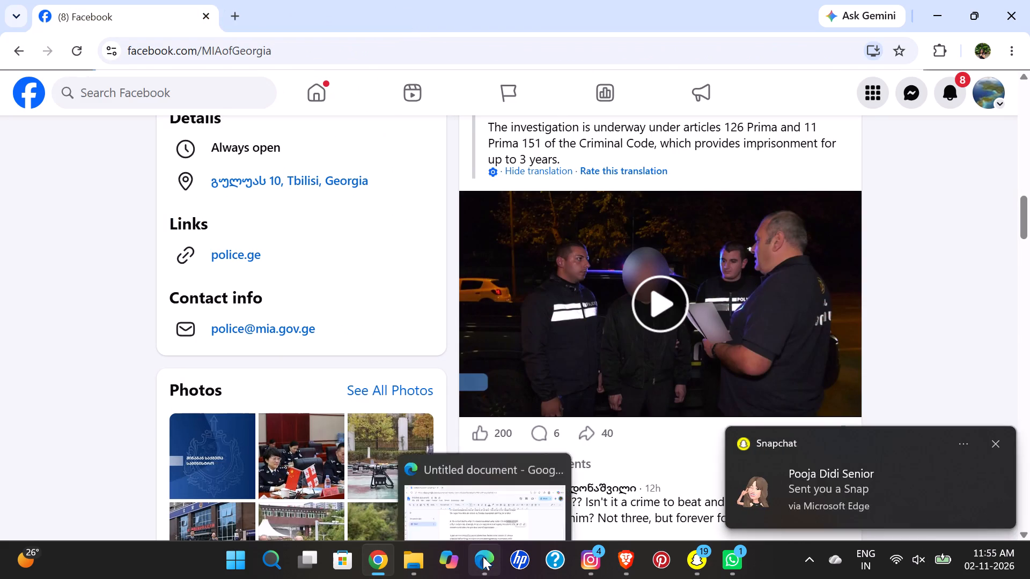
left_click(513, 479)
Review the article from the paragraph on Article 126 and Article 11¹-151 to its end, and go back towards the beginning.
scroll(732, 326, "up", 2)
left_click(614, 445)
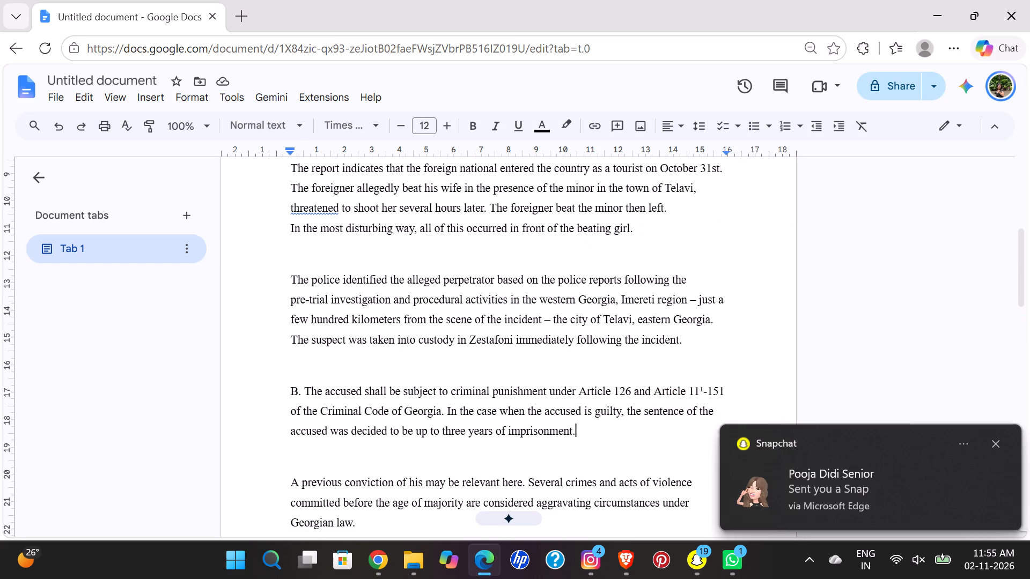
scroll(559, 452, "down", 3)
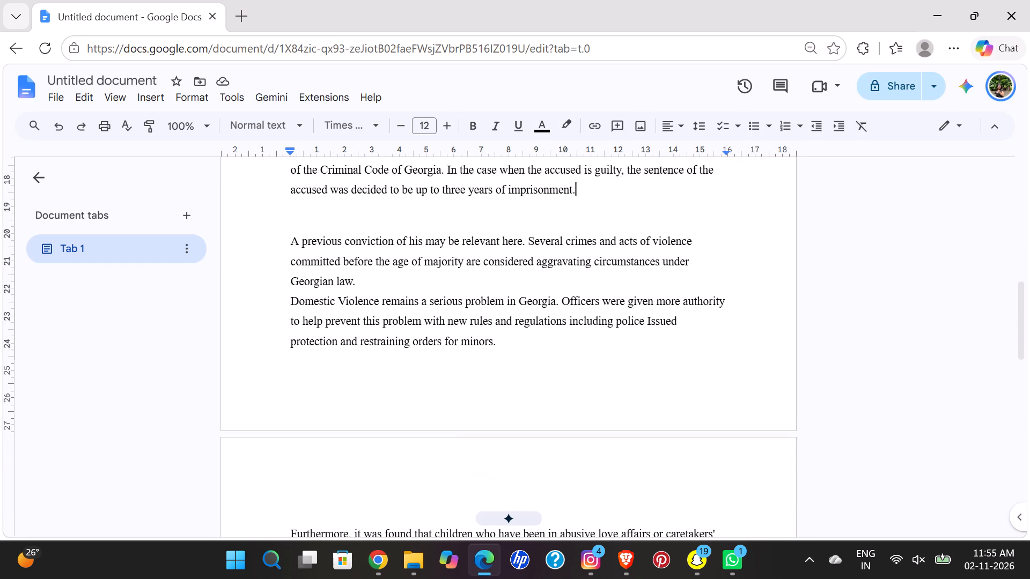
scroll(557, 443, "down", 4)
scroll(560, 447, "up", 1)
scroll(560, 447, "down", 2)
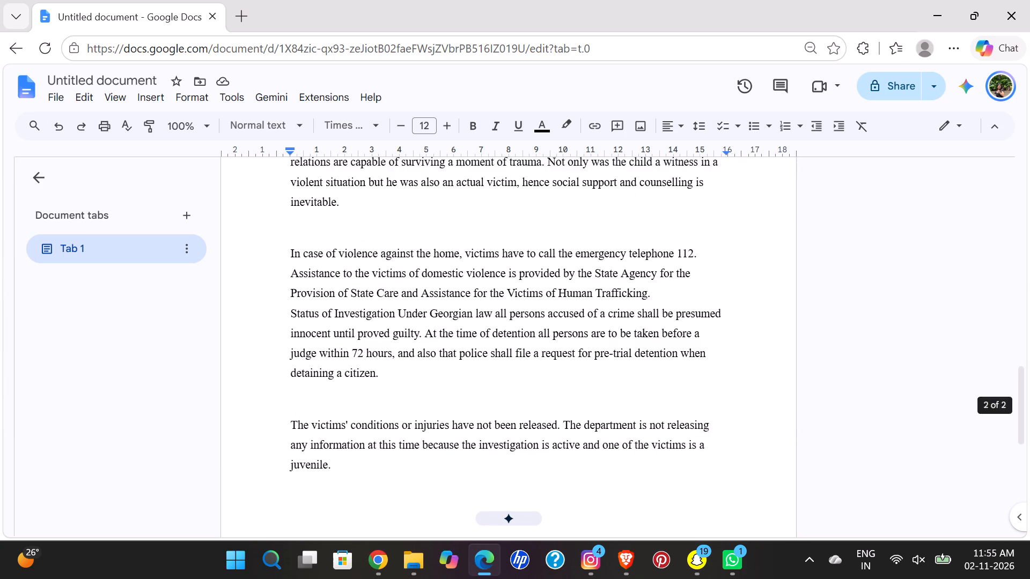
scroll(563, 444, "down", 5)
scroll(563, 444, "up", 5)
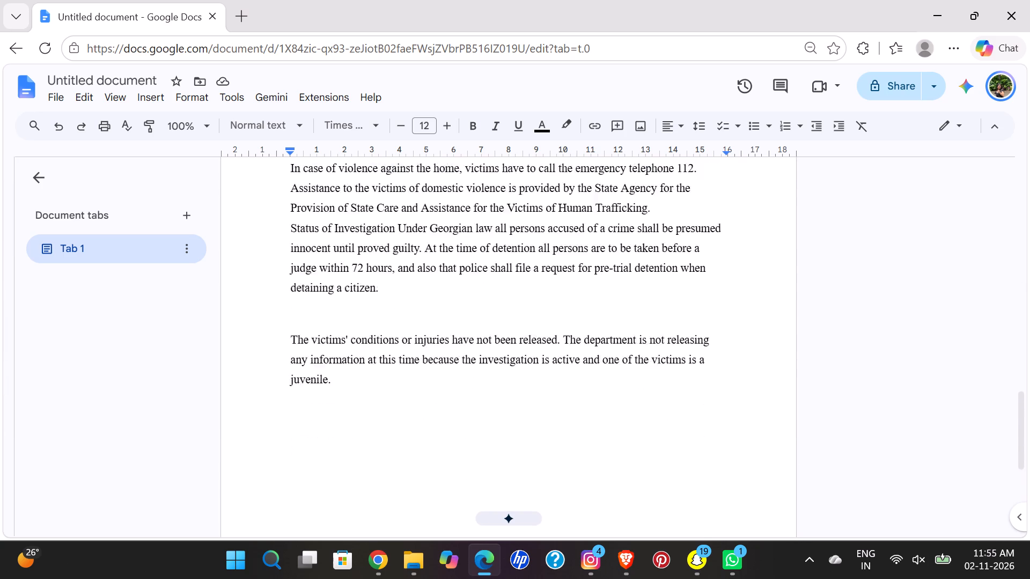
scroll(562, 437, "up", 11)
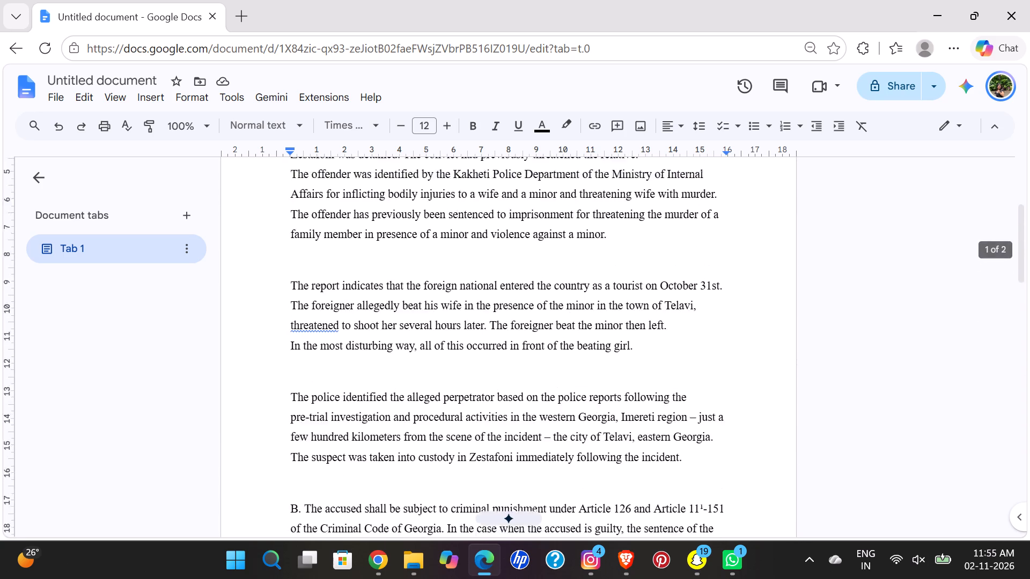
Apply the suggested correction "and threatened" to the flagged word in the sentence about the beating in Telavi.
left_click(324, 466)
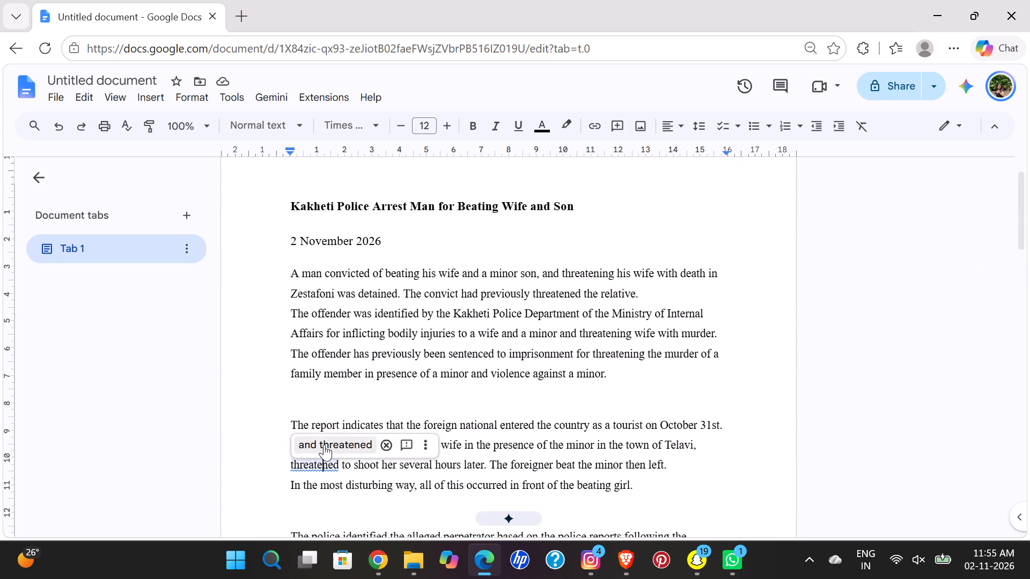
In the Google Docs article in Edge, accept the suggested correction "and threatened" in the sentence about Telavi.
left_click(324, 444)
Proofread the whole article for remaining problems, from the opening paragraphs to the final one on the victims' conditions.
scroll(622, 448, "down", 1)
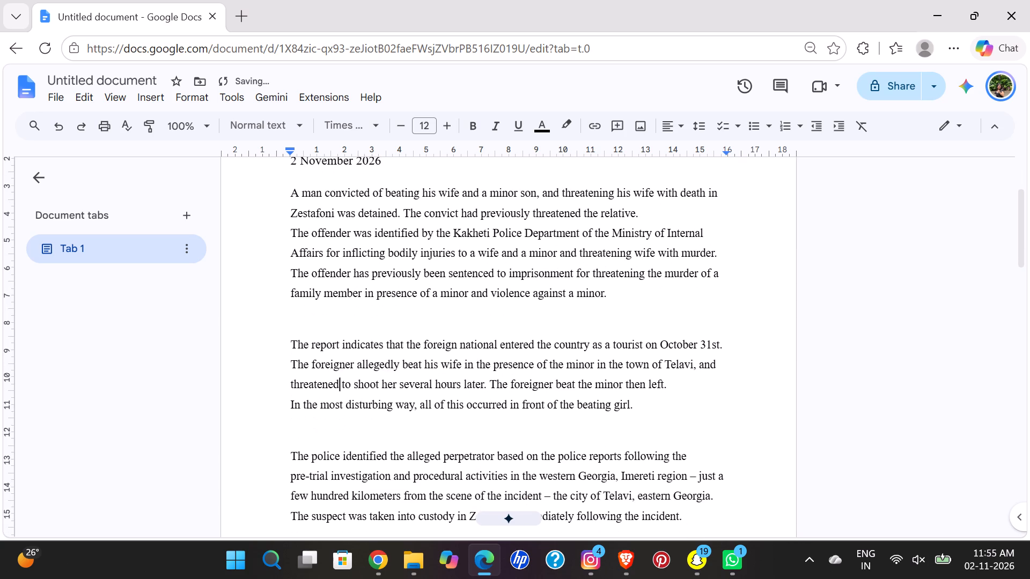
scroll(622, 448, "down", 4)
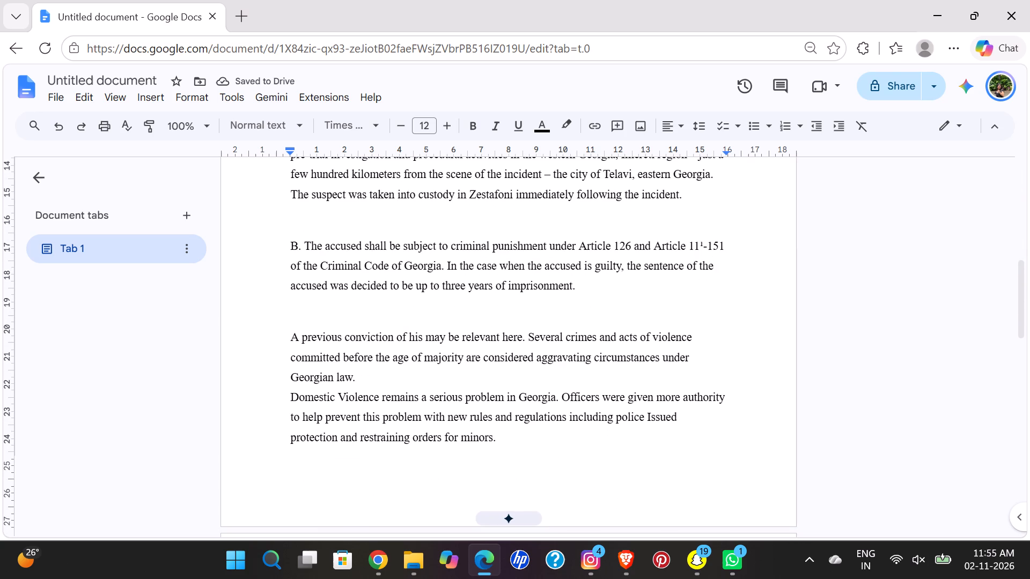
scroll(622, 448, "down", 2)
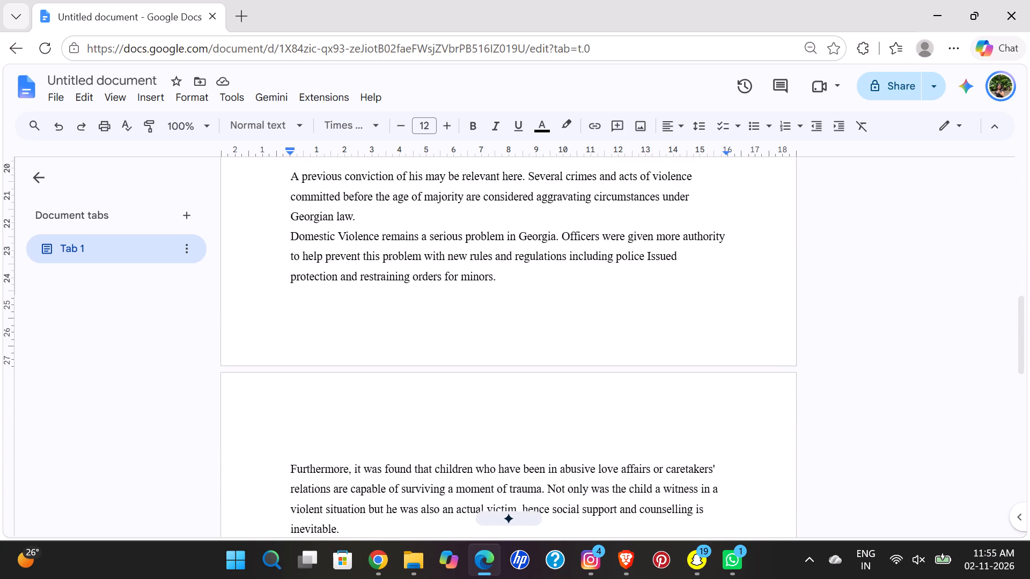
scroll(622, 448, "down", 2)
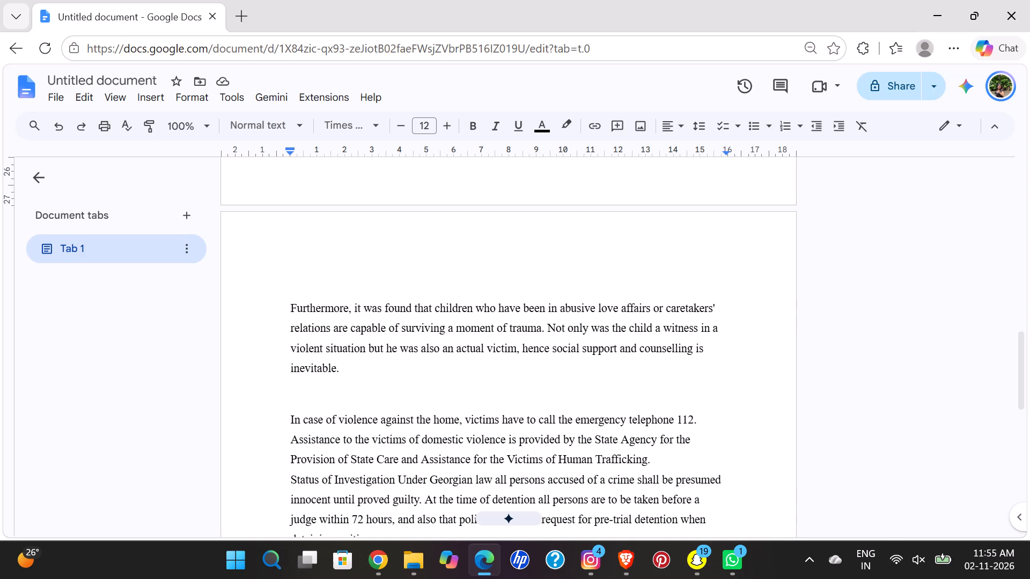
scroll(518, 301, "down", 1)
scroll(530, 310, "up", 1)
scroll(531, 311, "down", 4)
scroll(531, 312, "up", 1)
scroll(531, 312, "down", 1)
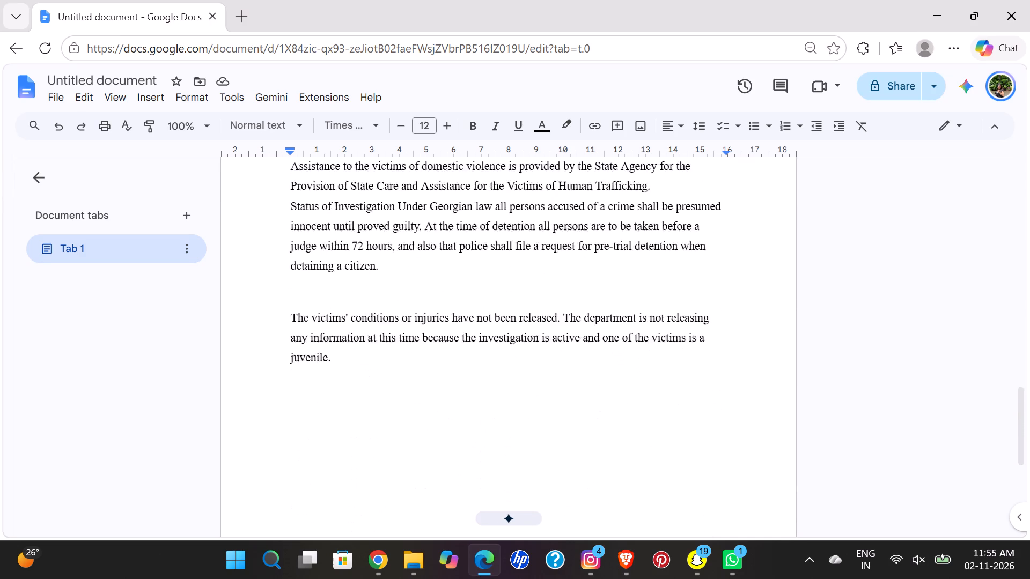
scroll(531, 312, "down", 1)
scroll(531, 312, "up", 1)
scroll(531, 312, "down", 5)
scroll(532, 312, "up", 5)
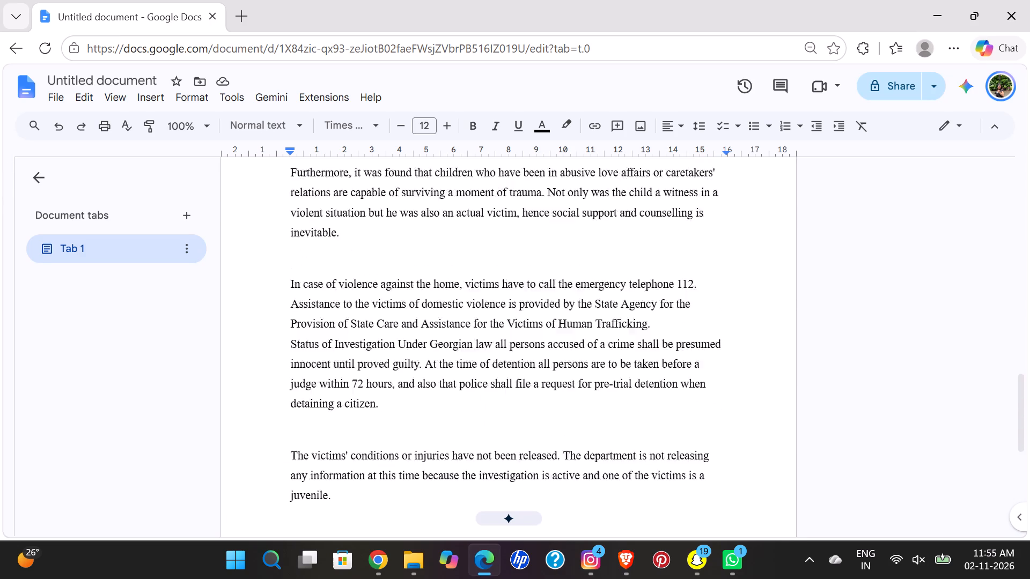
scroll(532, 312, "up", 9)
scroll(532, 312, "down", 1)
scroll(532, 312, "up", 5)
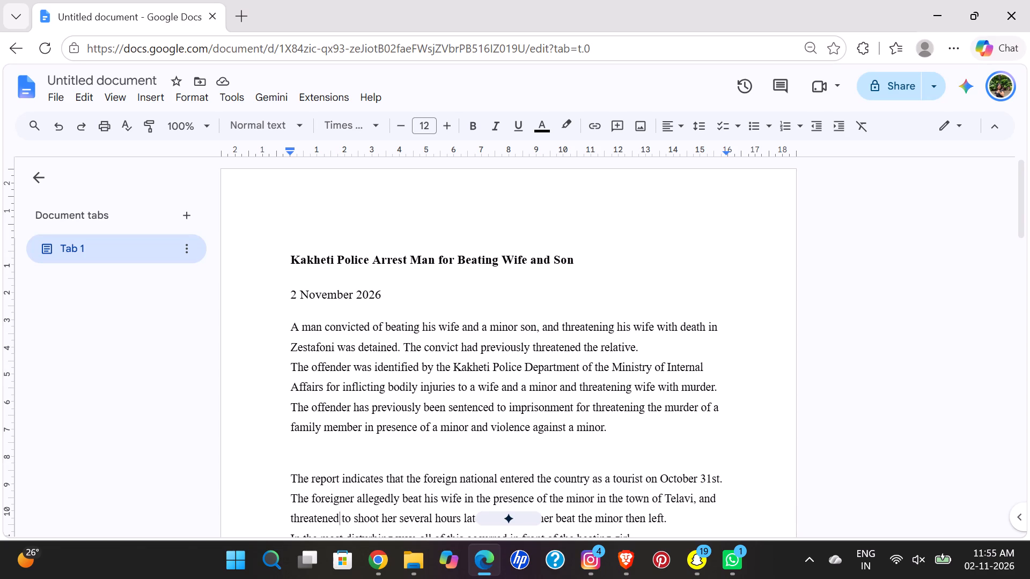
scroll(474, 404, "down", 4)
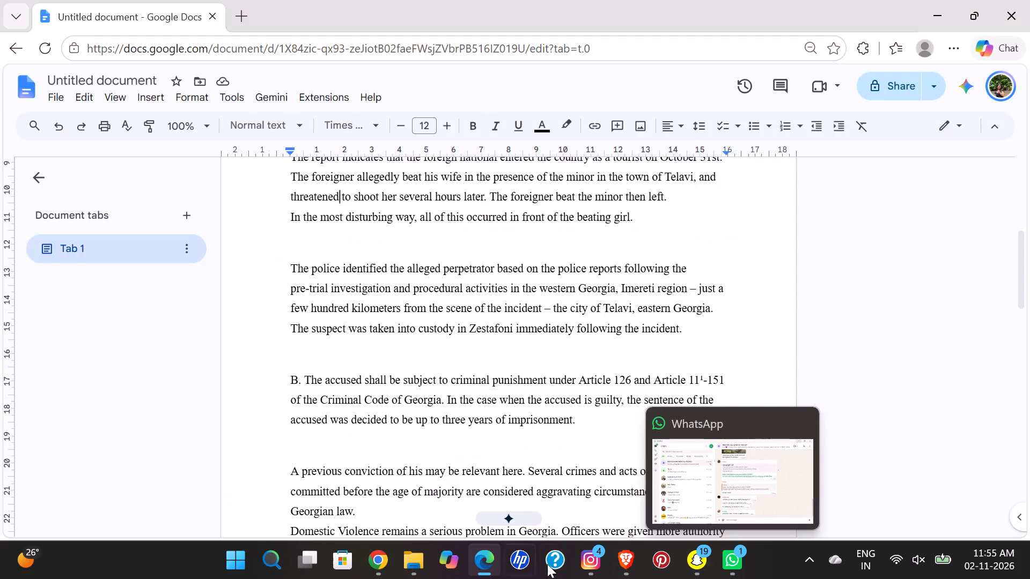
Switch to the Facebook post in Chrome and read its translated account of the arrest and investigation.
left_click(377, 491)
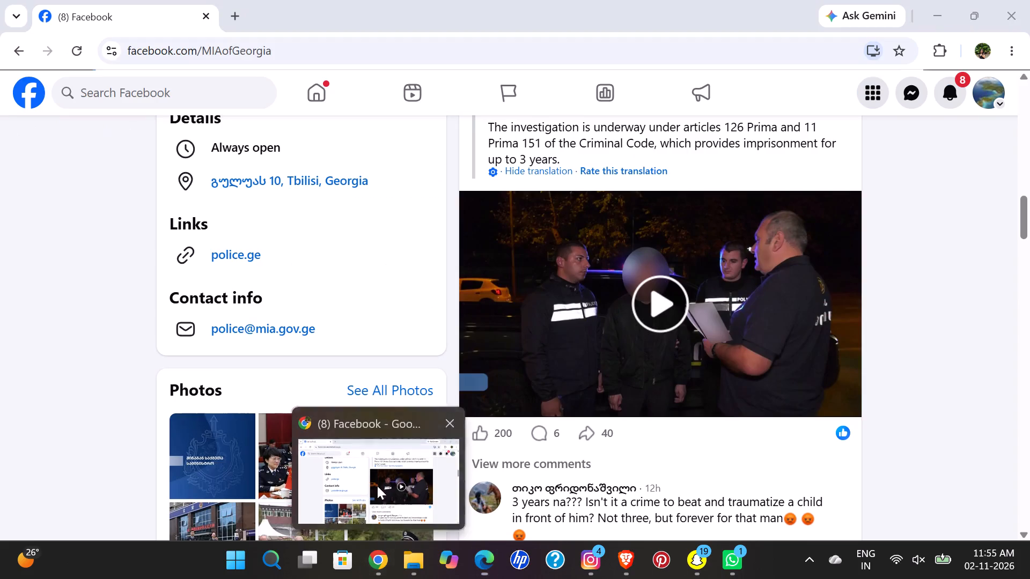
scroll(630, 428, "up", 2)
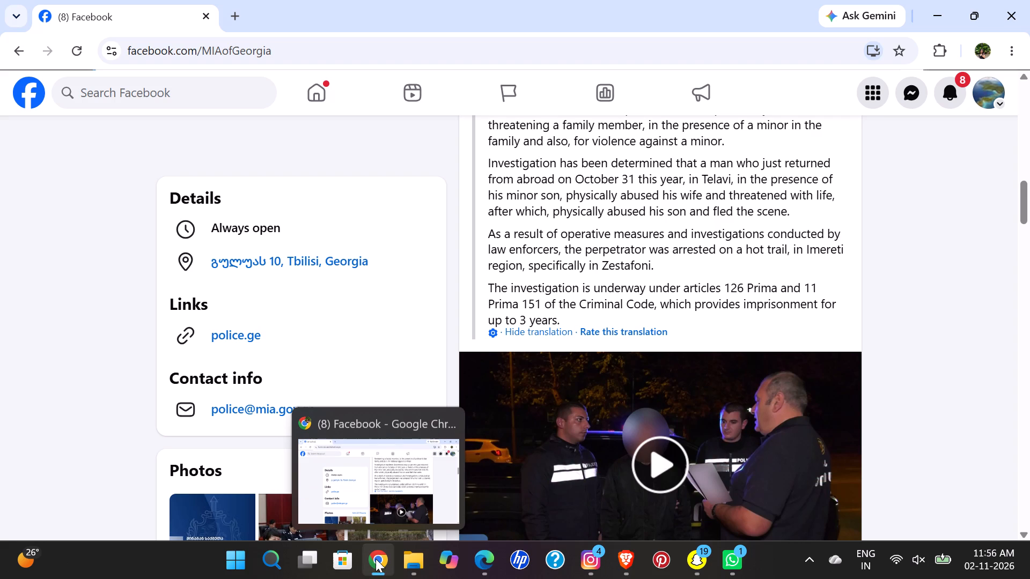
Return to the document in Edge and delete the dashes after "Imereti region" and "the scene of the incident".
left_click(486, 498)
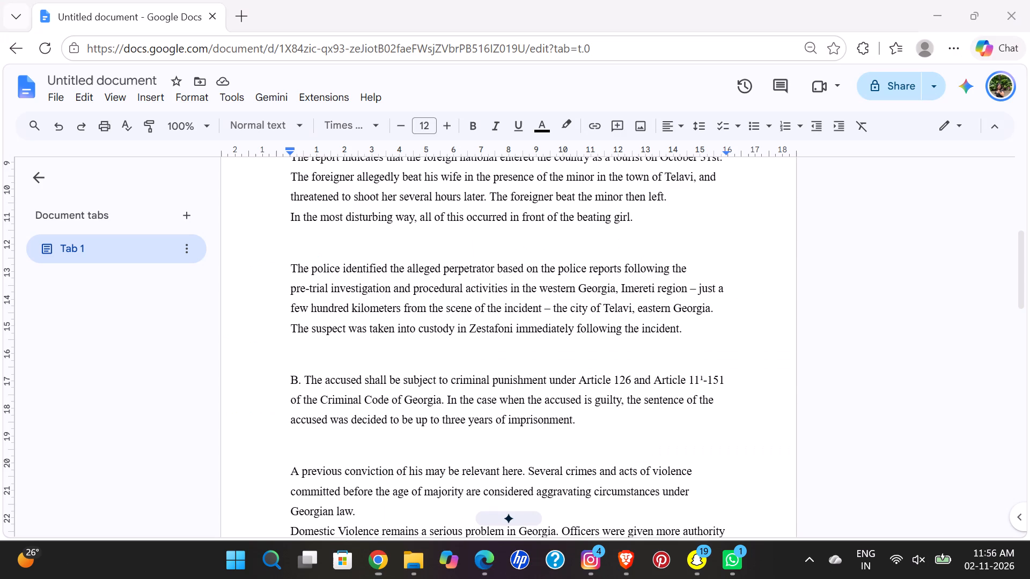
scroll(685, 279, "up", 2)
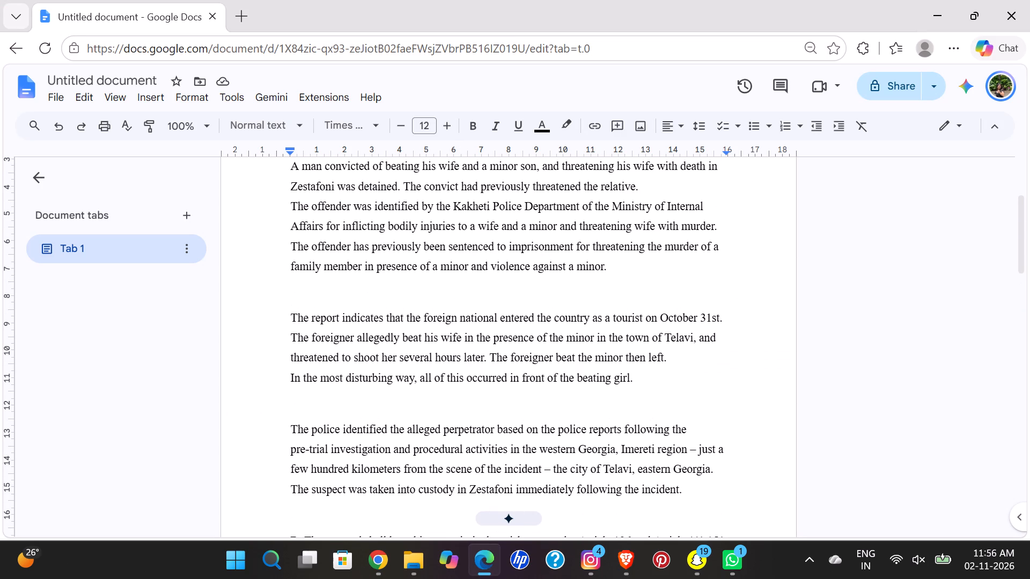
left_click(696, 454)
key("BackSpace")
left_click(551, 471)
key("BackSpace")
Look over the article's paragraphs again for anything else that needs correcting.
scroll(696, 402, "down", 1)
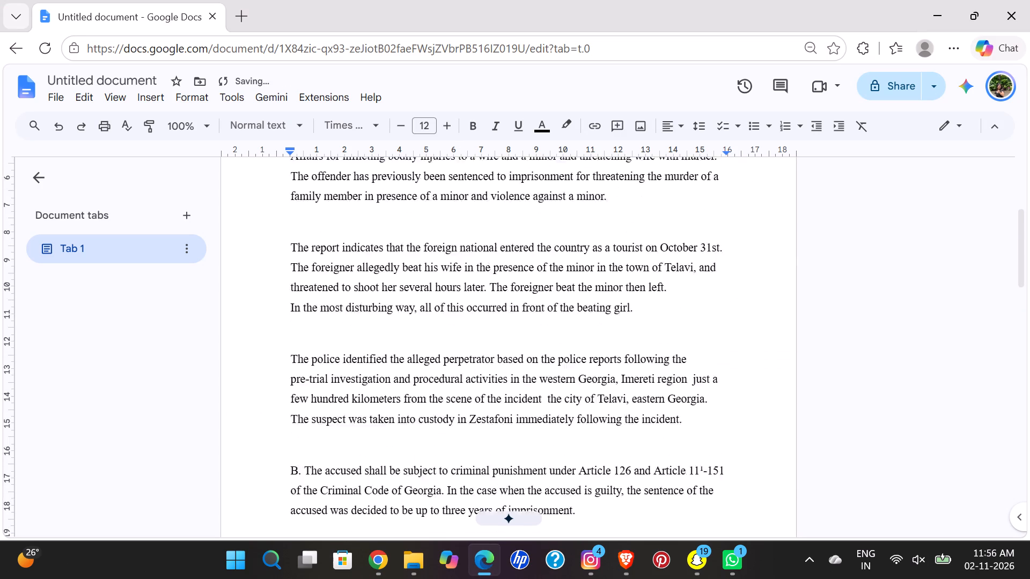
scroll(696, 402, "down", 5)
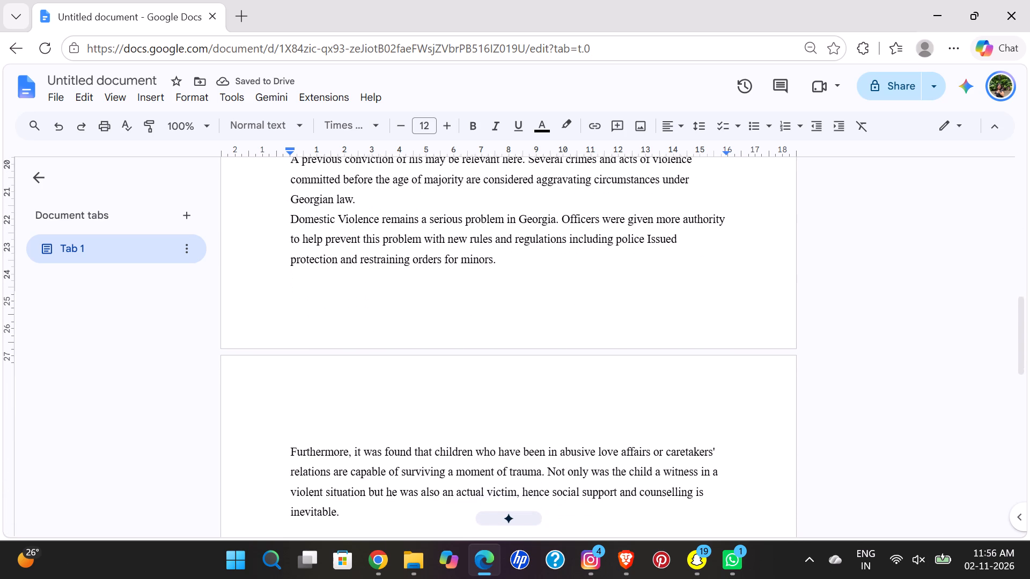
scroll(696, 402, "down", 1)
scroll(696, 402, "up", 1)
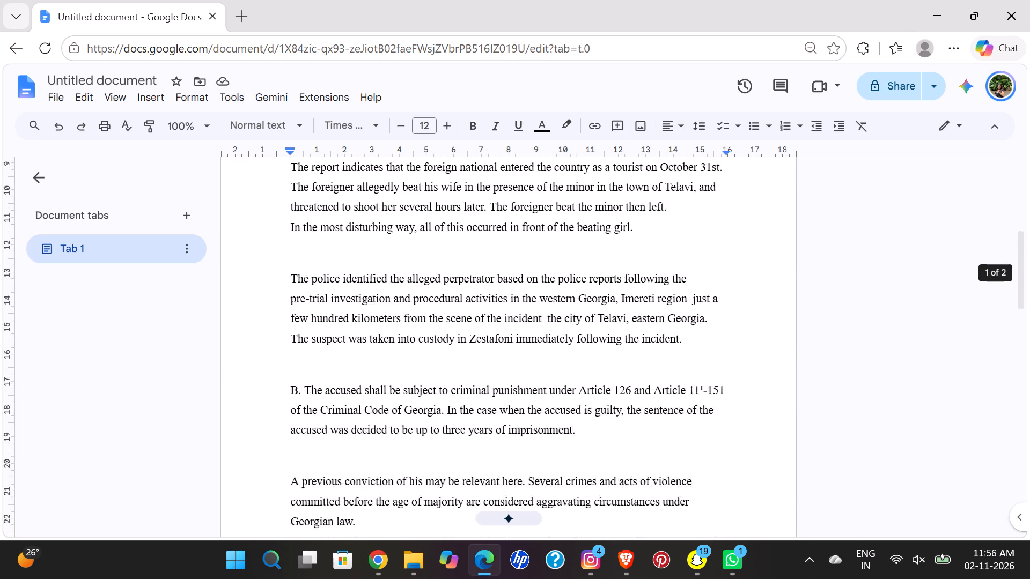
scroll(696, 402, "up", 3)
scroll(696, 402, "down", 3)
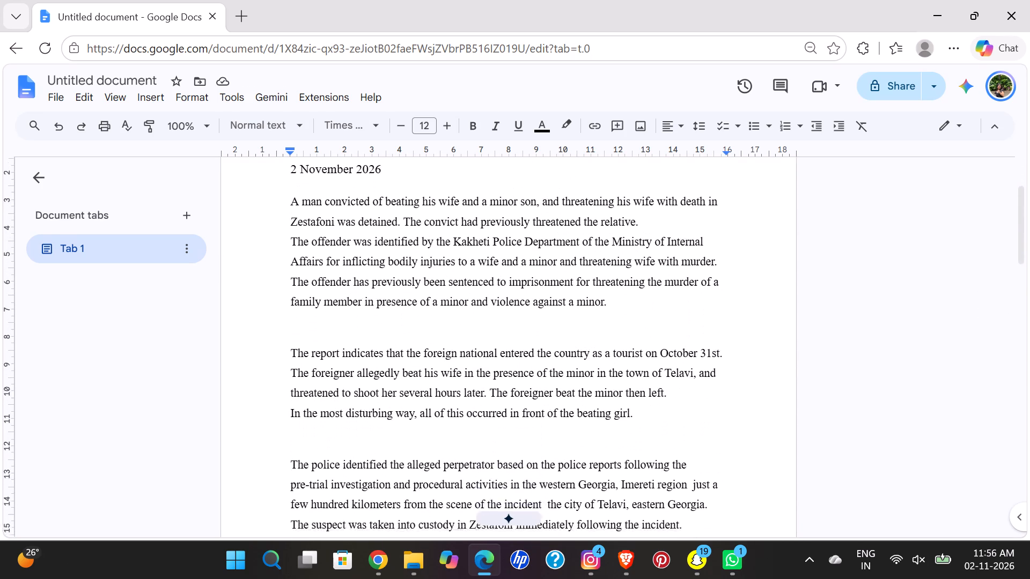
Change "Article 11¹-151" to "Article 11 Prima 151" in the paragraph about criminal punishment.
scroll(696, 402, "down", 4)
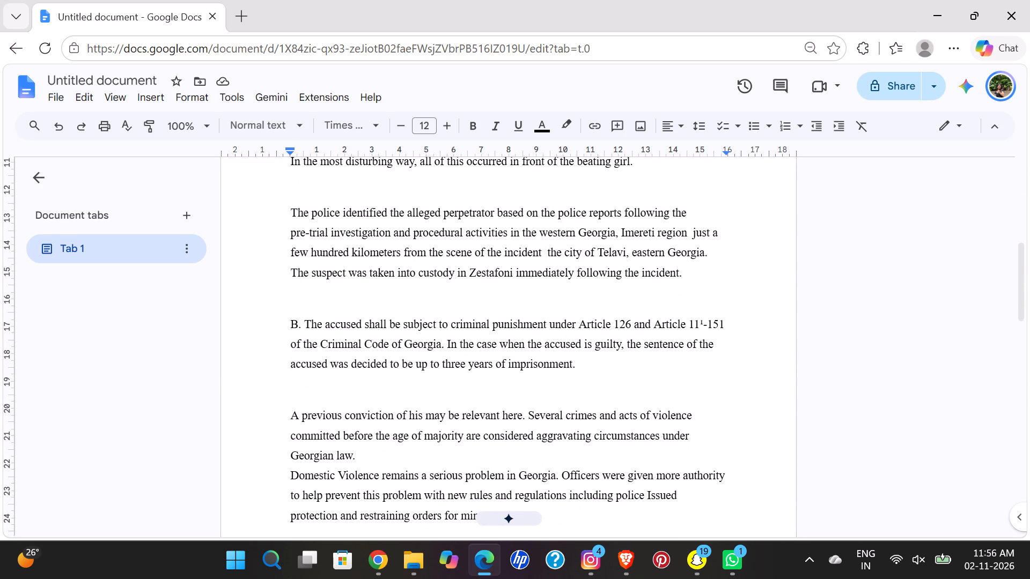
left_click(707, 323)
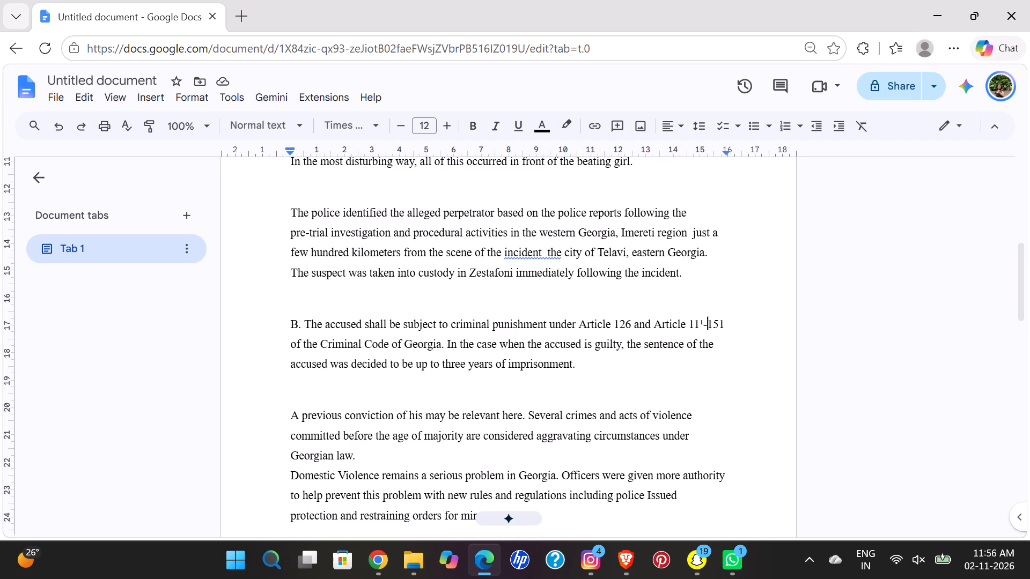
key("BackSpace")
key("BackSpace")
key("space")
type("p")
key("BackSpace")
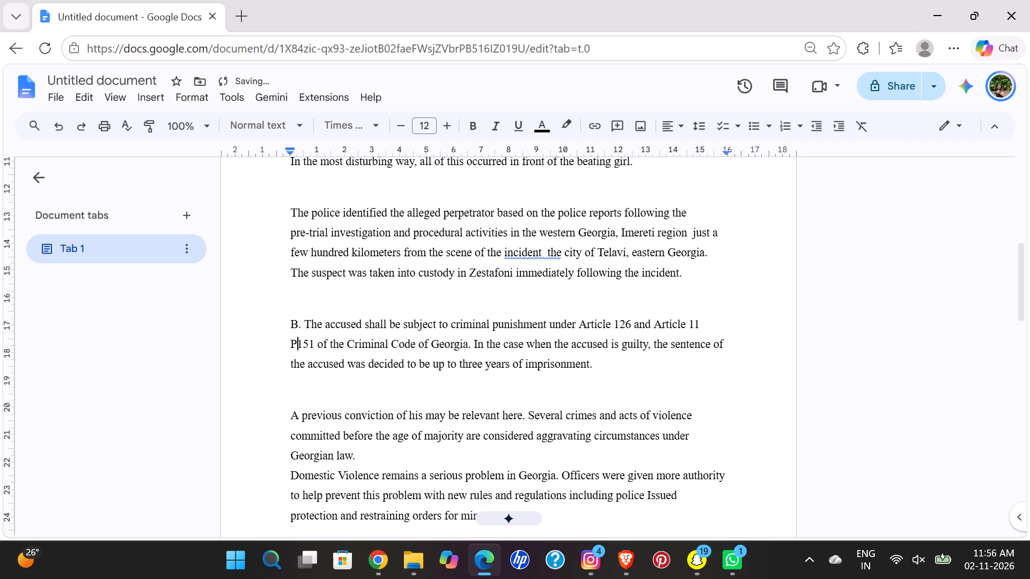
type("rima")
key("space")
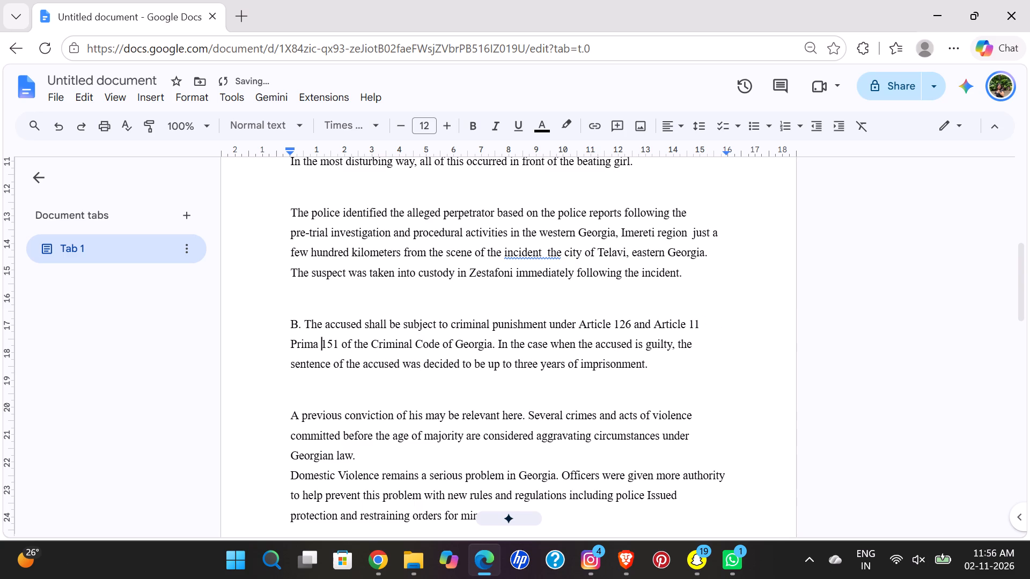
Accept the suggested correction "incident in the" for the underlined words before "city of Telavi".
left_click(537, 256)
left_click(539, 236)
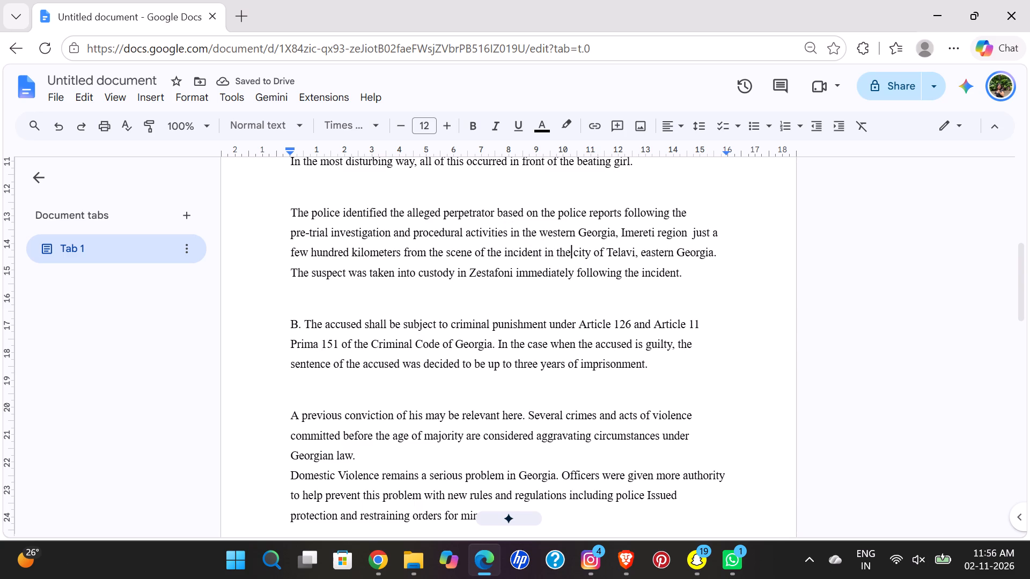
Review the remaining paragraphs through the end of page two, and return to the headline to check the whole article.
scroll(553, 359, "down", 3)
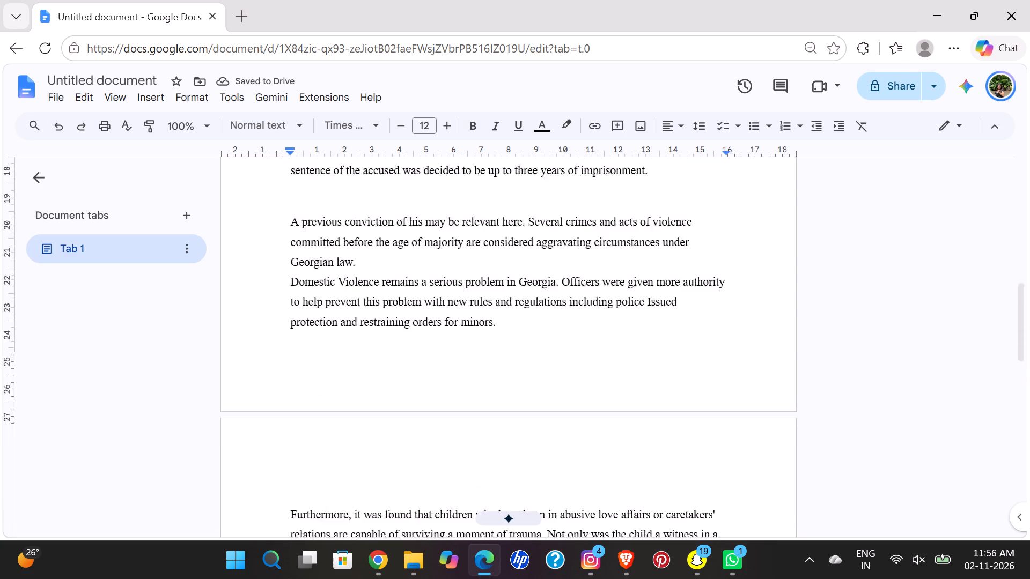
scroll(557, 368, "down", 1)
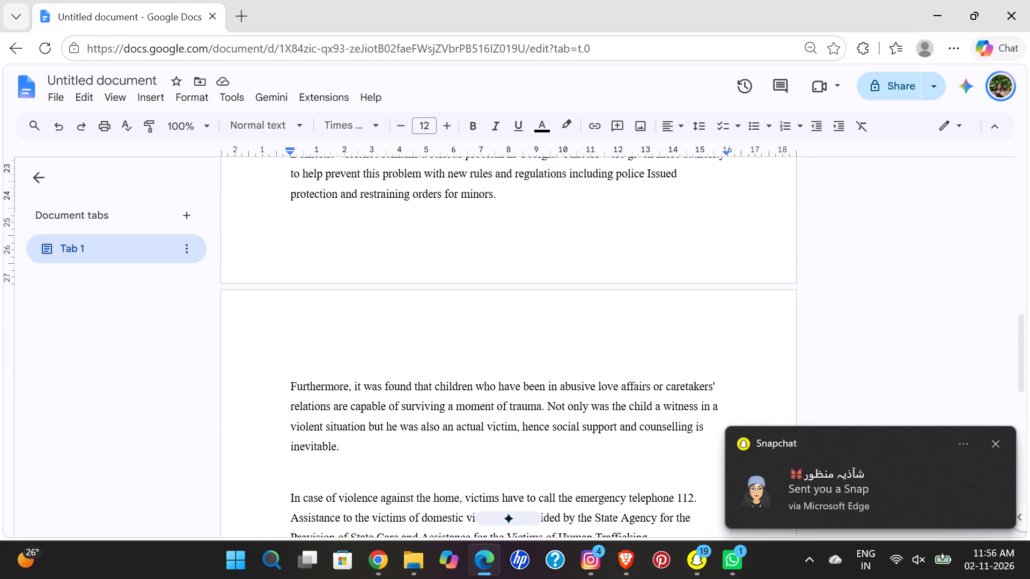
scroll(556, 369, "down", 2)
scroll(556, 369, "up", 3)
scroll(556, 369, "down", 4)
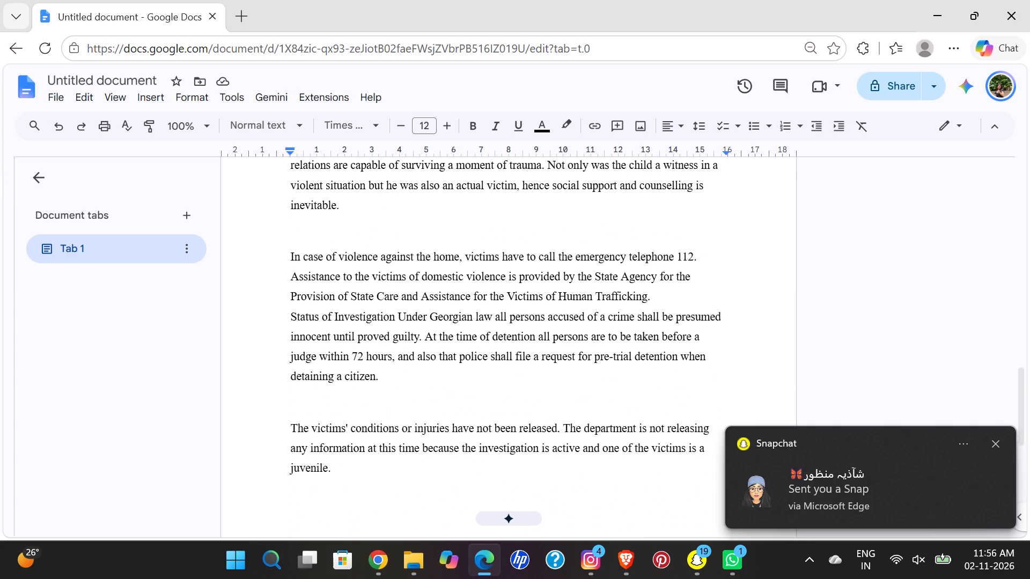
scroll(557, 368, "down", 7)
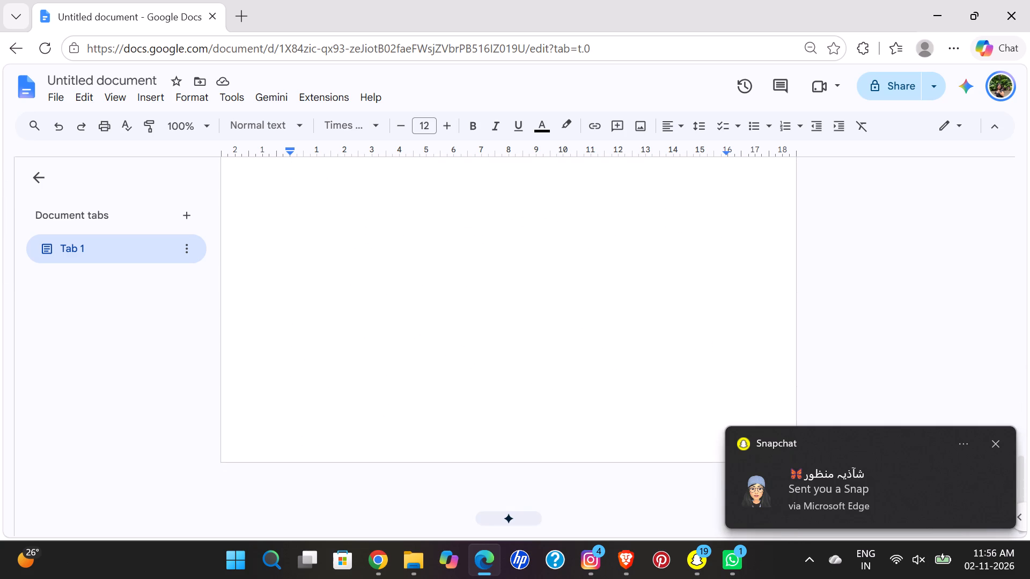
scroll(558, 368, "down", 2)
scroll(558, 368, "up", 1)
scroll(558, 368, "down", 2)
scroll(558, 368, "up", 8)
scroll(562, 352, "down", 1)
scroll(562, 352, "up", 1)
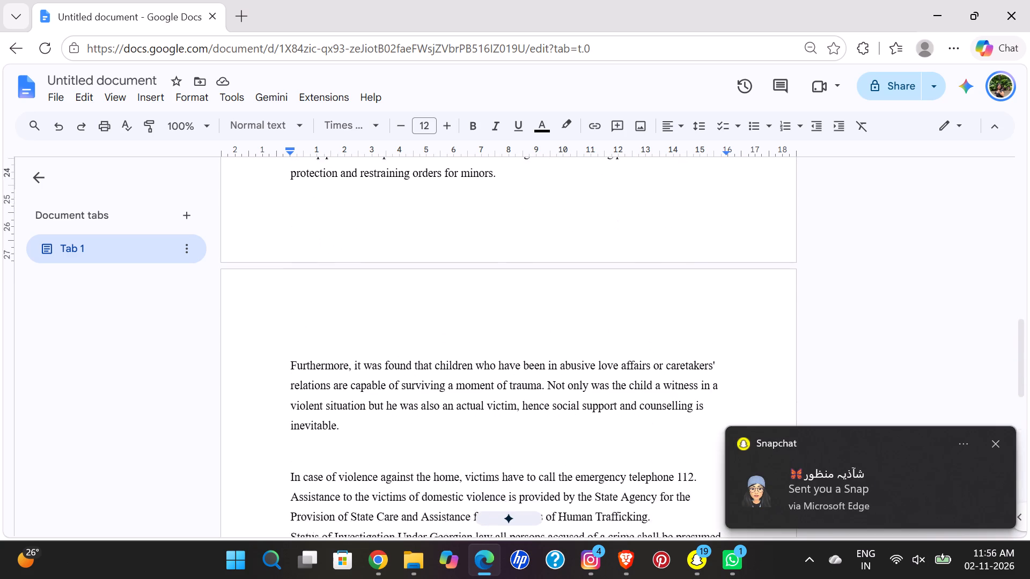
scroll(562, 352, "up", 2)
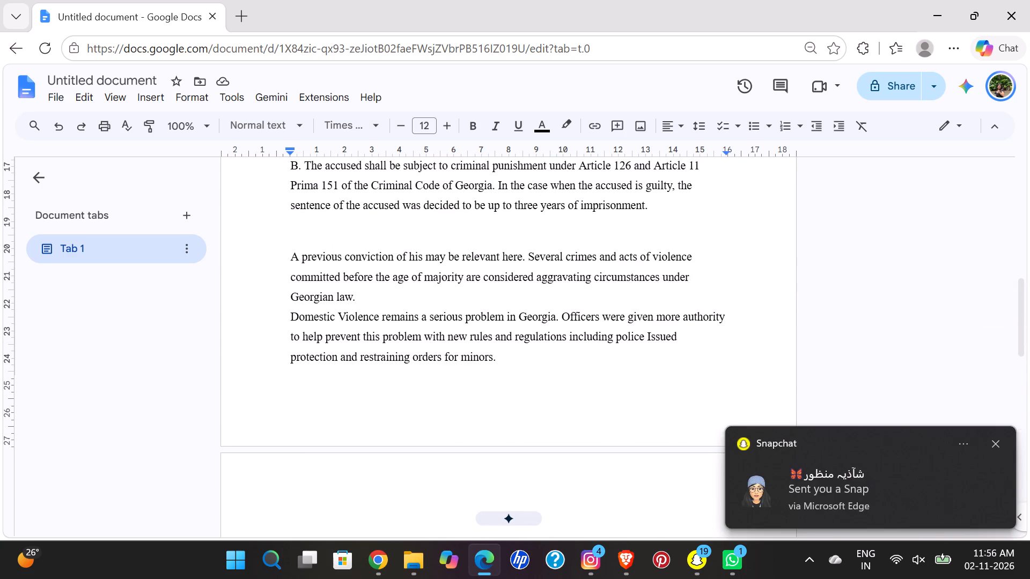
scroll(565, 338, "up", 6)
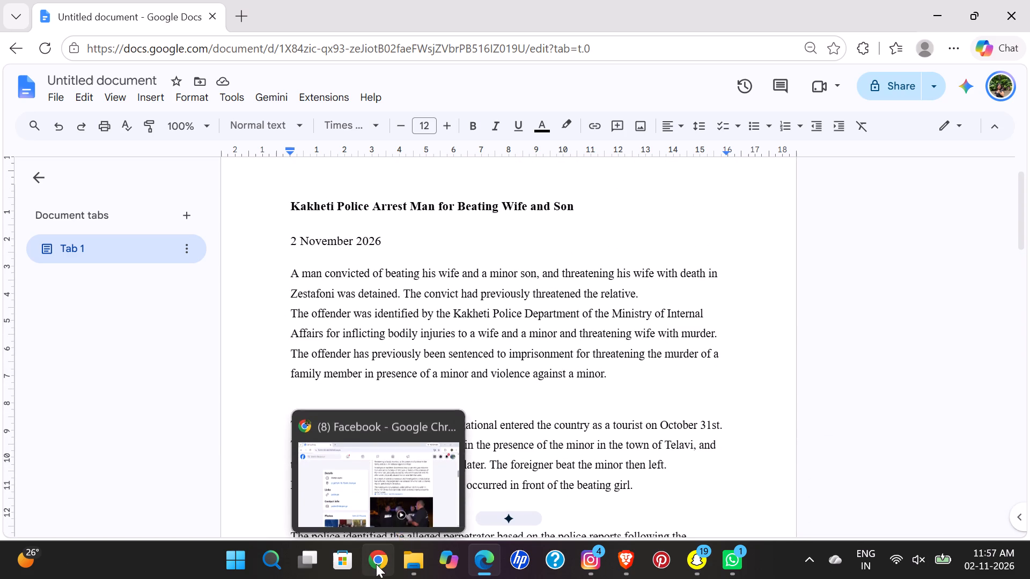
Return to the article document and reread the closing paragraphs on domestic violence, child trauma, victim assistance and the investigation's status.
left_click(568, 408)
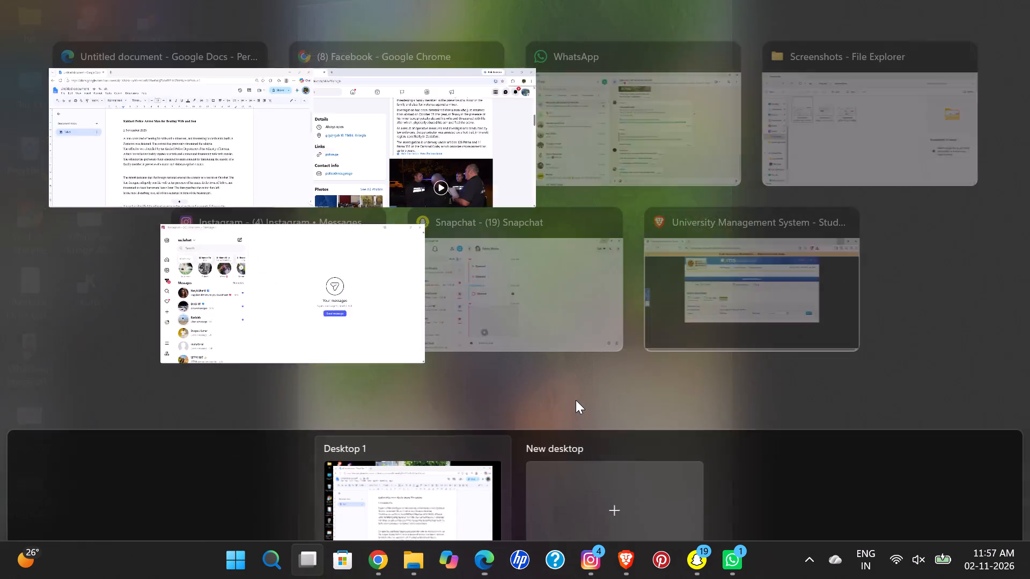
left_click(146, 140)
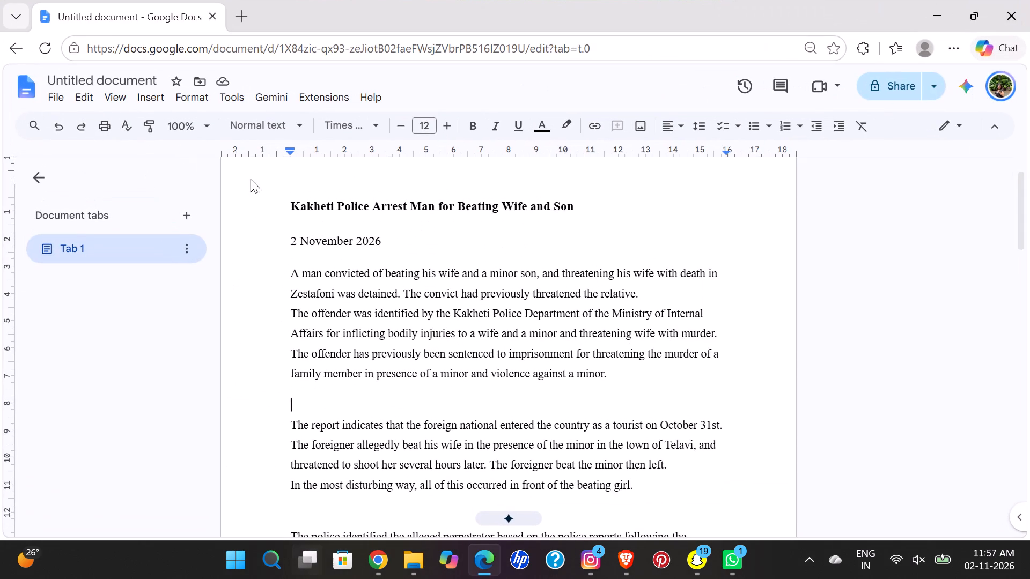
scroll(400, 358, "down", 8)
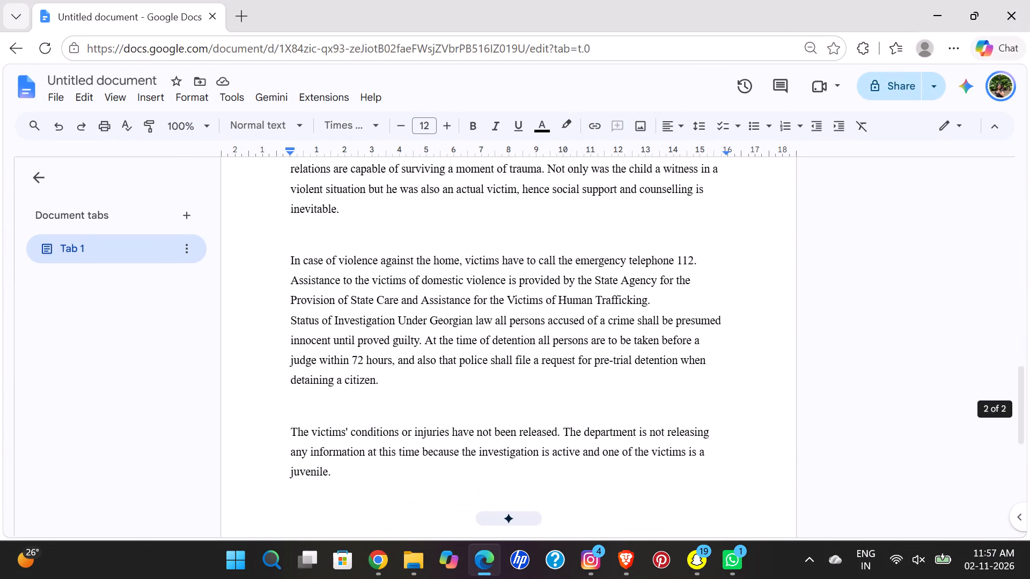
scroll(400, 358, "down", 1)
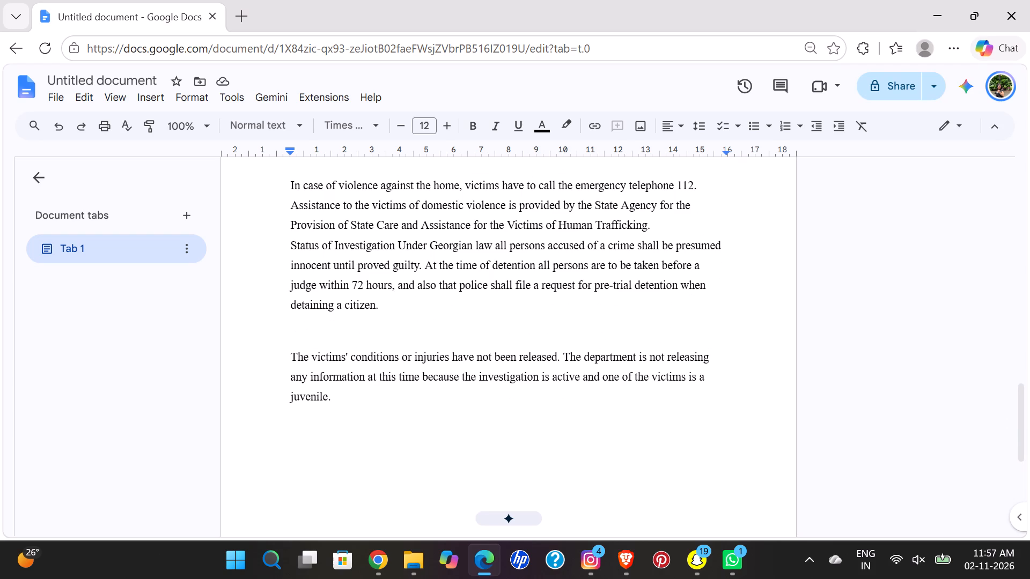
scroll(400, 358, "down", 4)
scroll(400, 358, "up", 3)
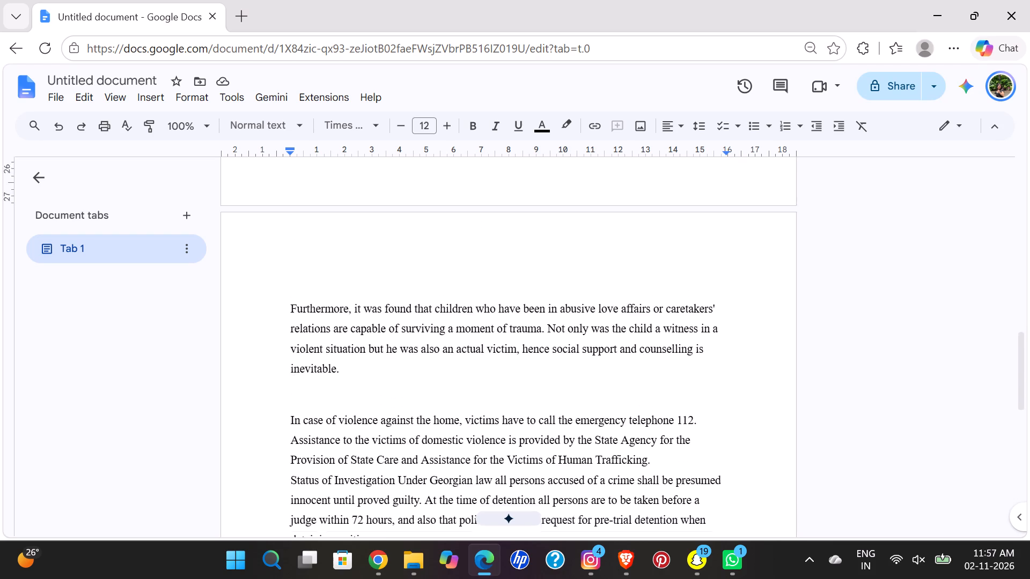
scroll(400, 358, "up", 1)
scroll(400, 358, "down", 1)
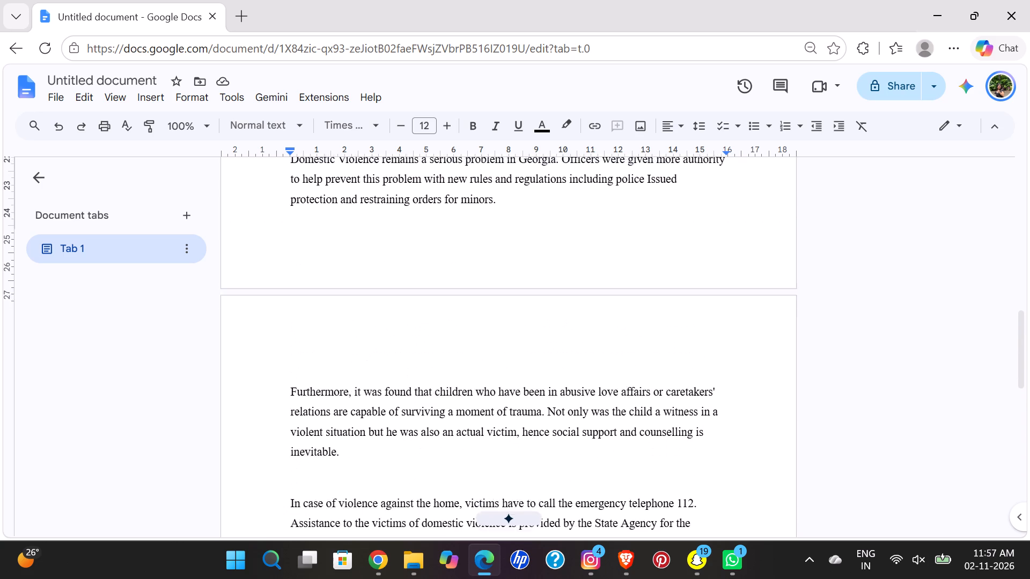
scroll(400, 358, "down", 2)
scroll(400, 358, "up", 1)
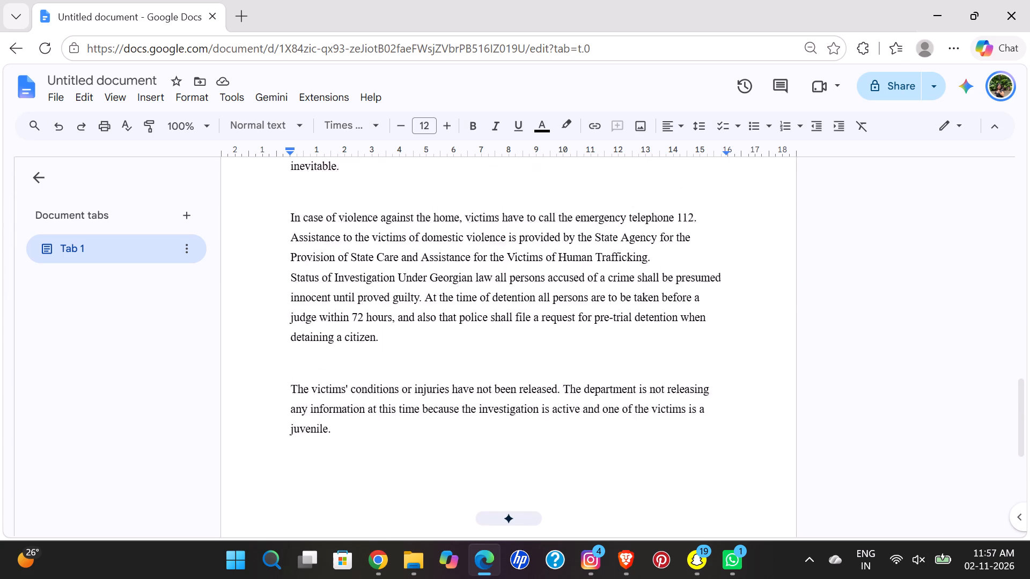
scroll(400, 358, "up", 3)
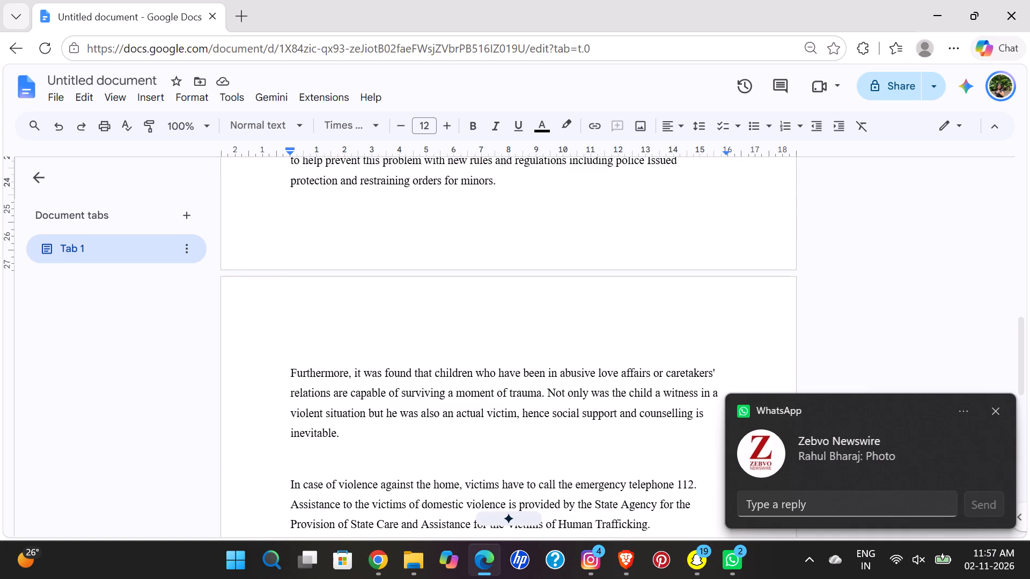
scroll(400, 358, "up", 2)
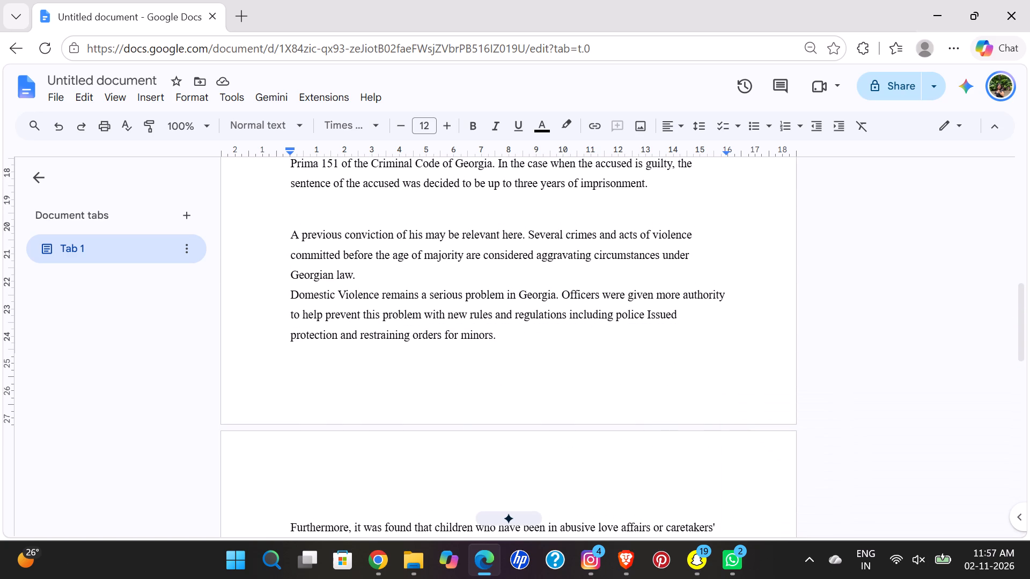
scroll(400, 358, "down", 1)
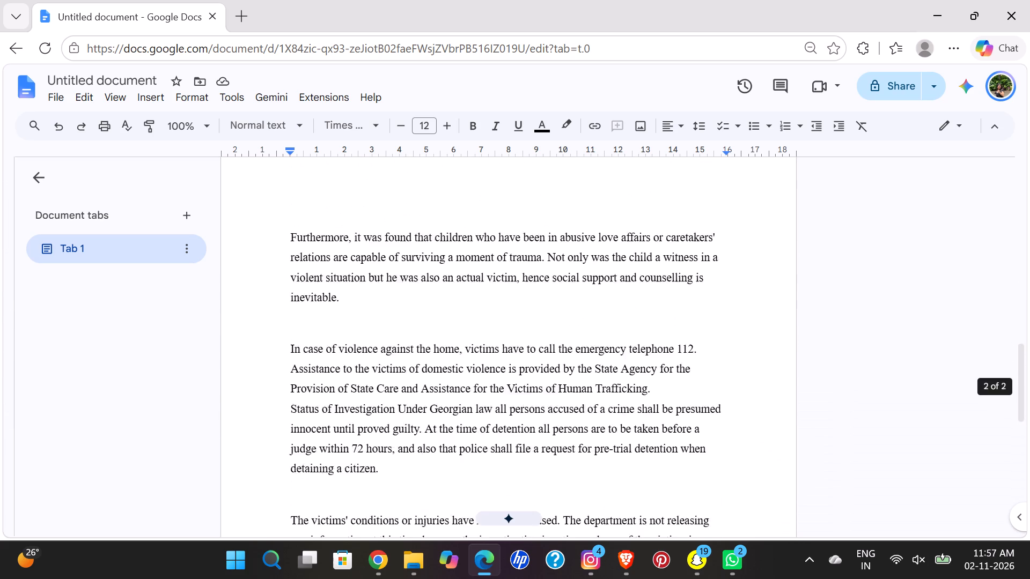
scroll(400, 358, "down", 1)
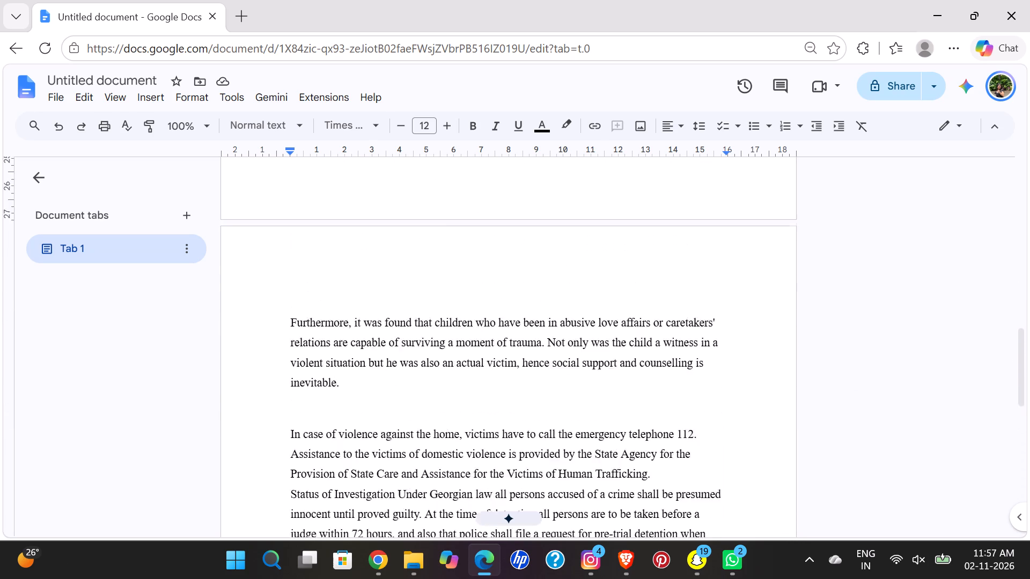
Check the whole article once more from the headline to the end of page two, and return to the headline.
scroll(400, 358, "up", 5)
scroll(400, 358, "down", 5)
scroll(400, 358, "up", 6)
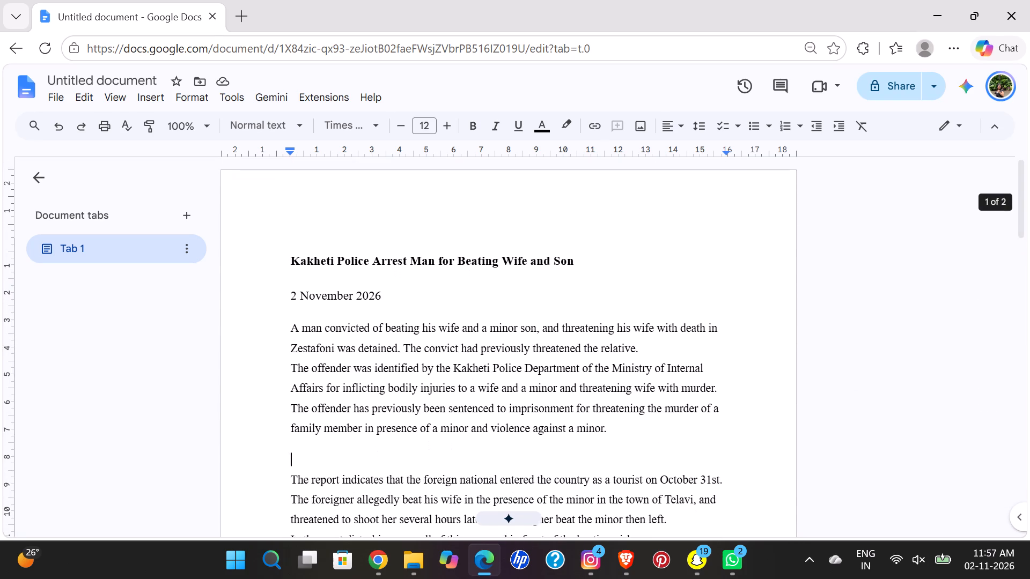
scroll(400, 358, "up", 2)
scroll(400, 358, "down", 1)
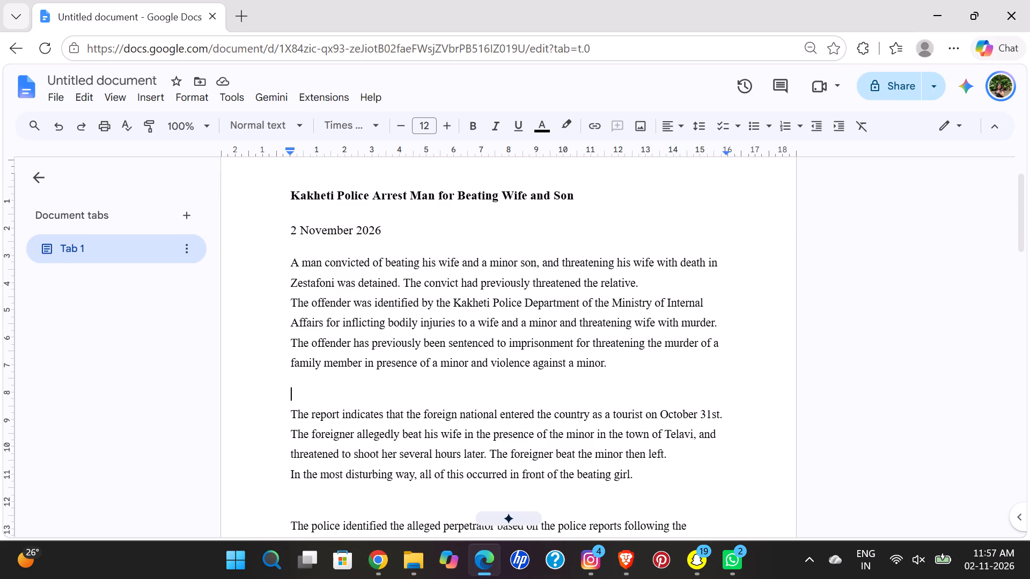
scroll(400, 358, "down", 8)
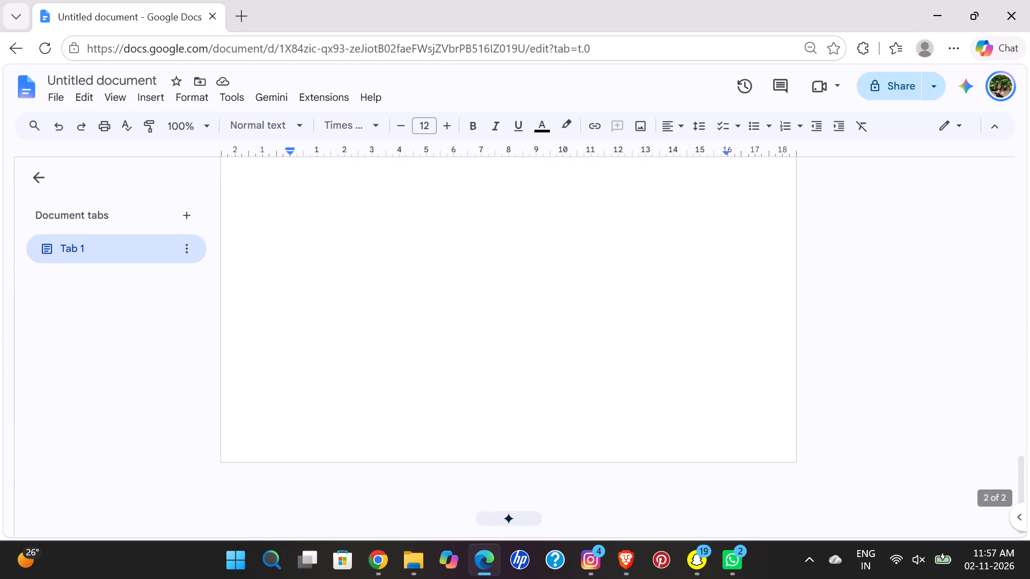
scroll(400, 358, "down", 4)
scroll(400, 358, "up", 4)
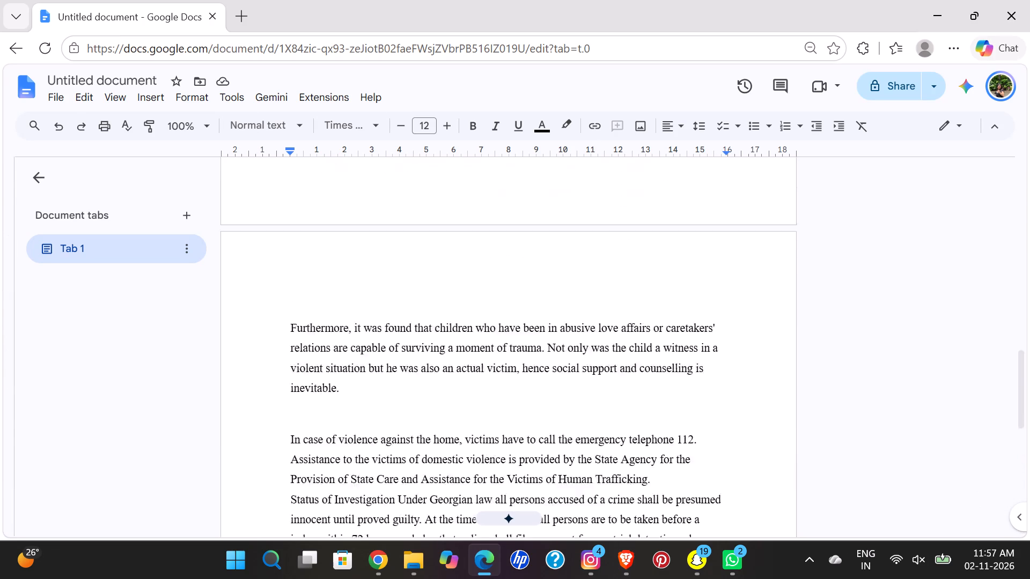
scroll(400, 358, "up", 9)
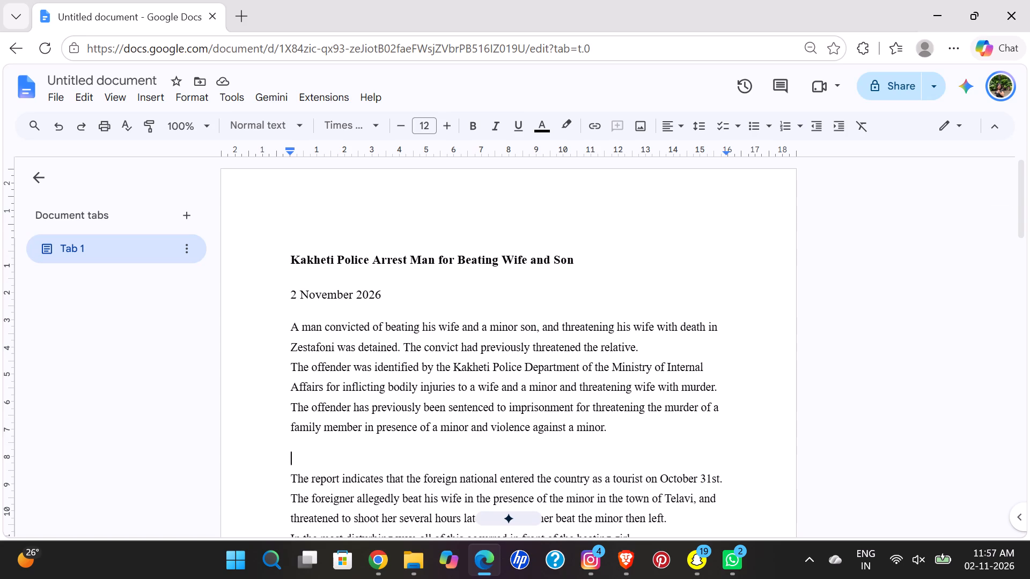
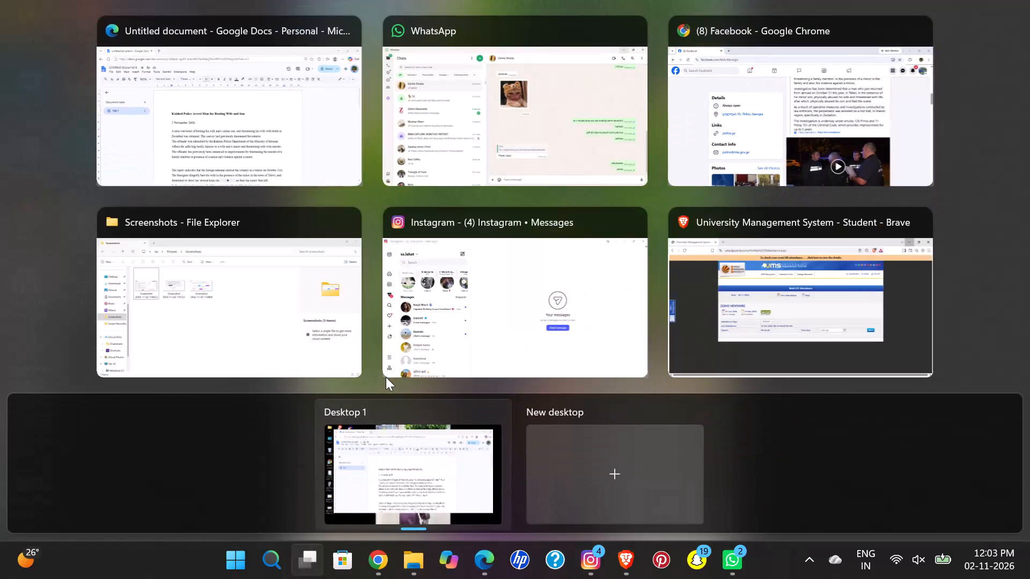
Switch to the article document in Edge and skim it from the headline to the closing paragraph, ending back at the headline.
left_click(198, 131)
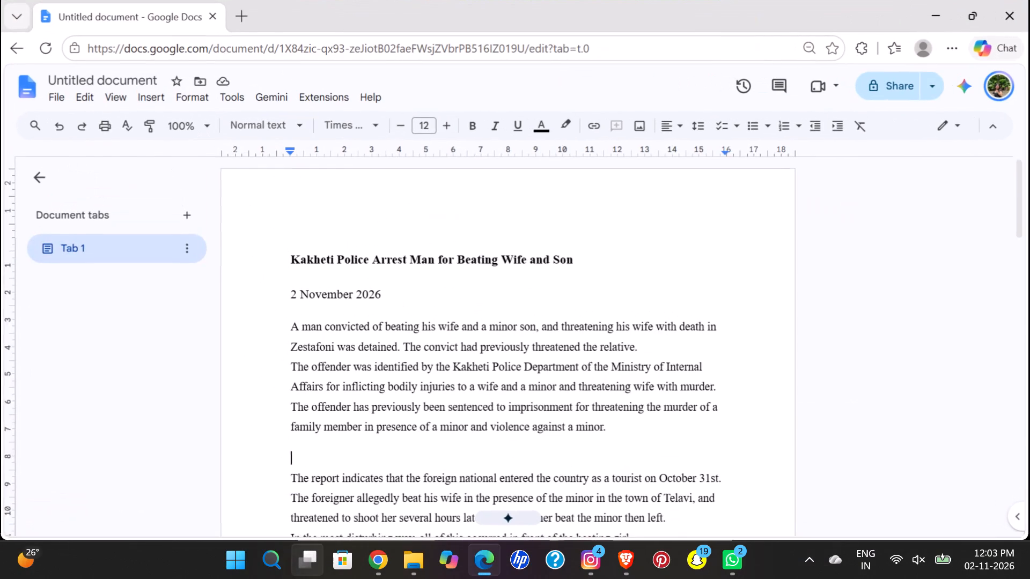
scroll(469, 285, "down", 7)
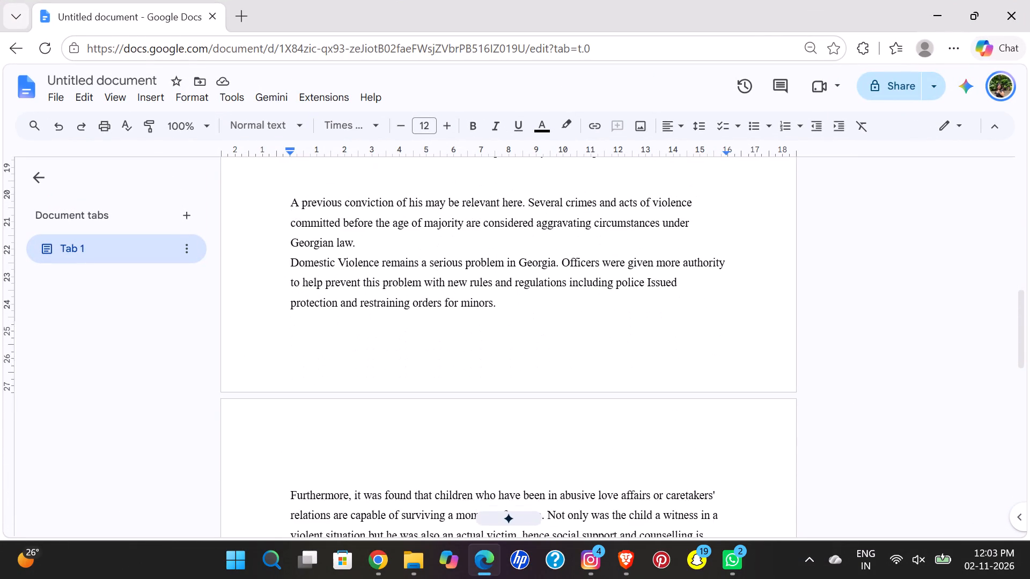
scroll(469, 285, "down", 7)
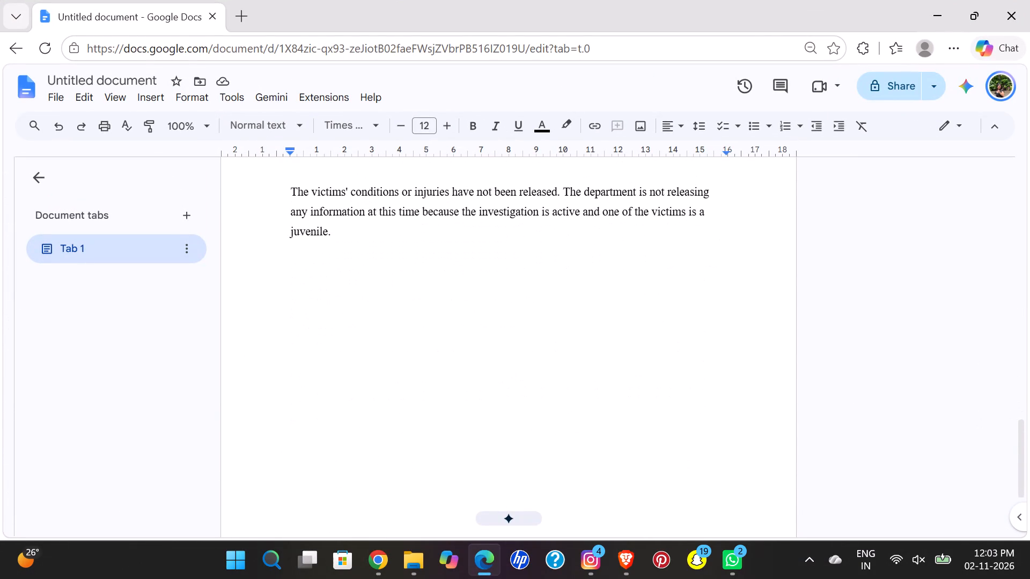
scroll(469, 285, "down", 2)
scroll(469, 285, "up", 3)
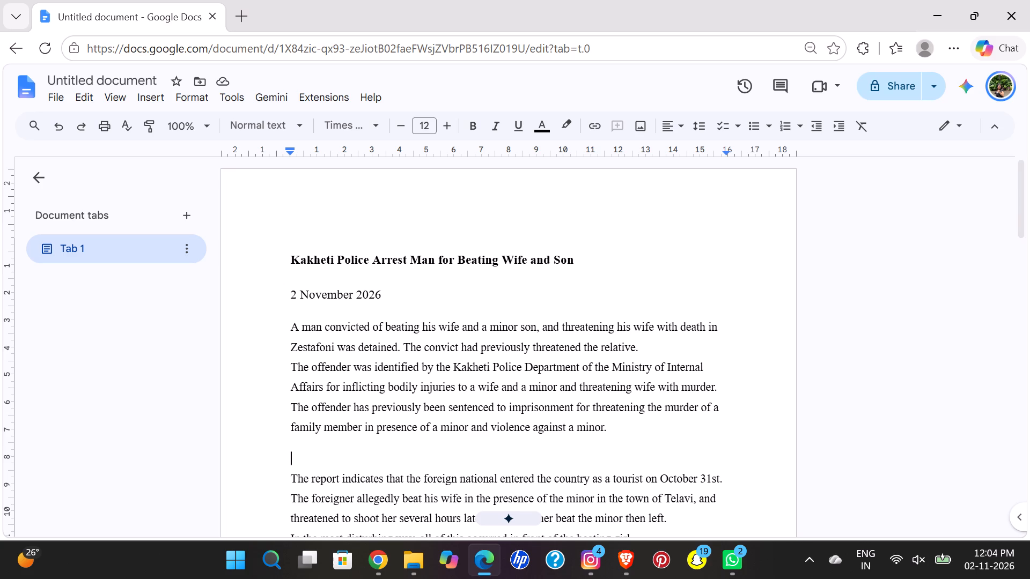
Reread the article down to the page-one paragraphs on criminal punishment and domestic violence, and compare it with the police Facebook post in Chrome.
scroll(507, 405, "down", 4)
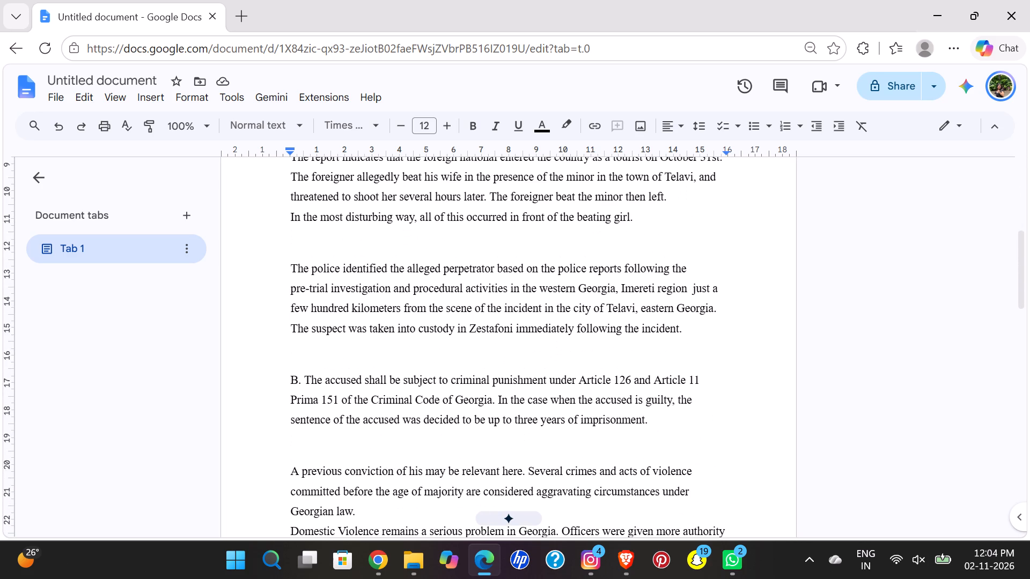
scroll(507, 405, "down", 2)
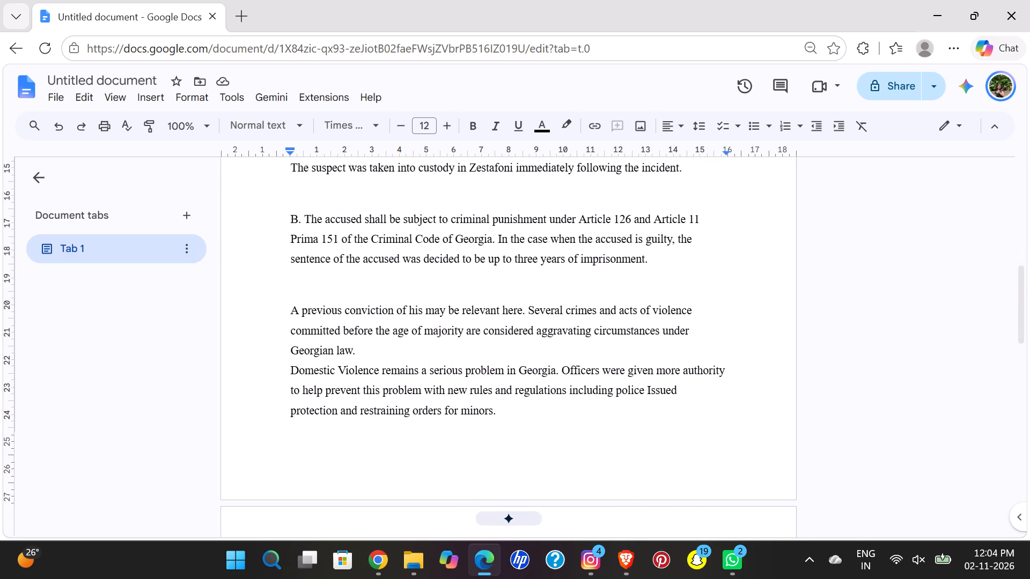
left_click(379, 504)
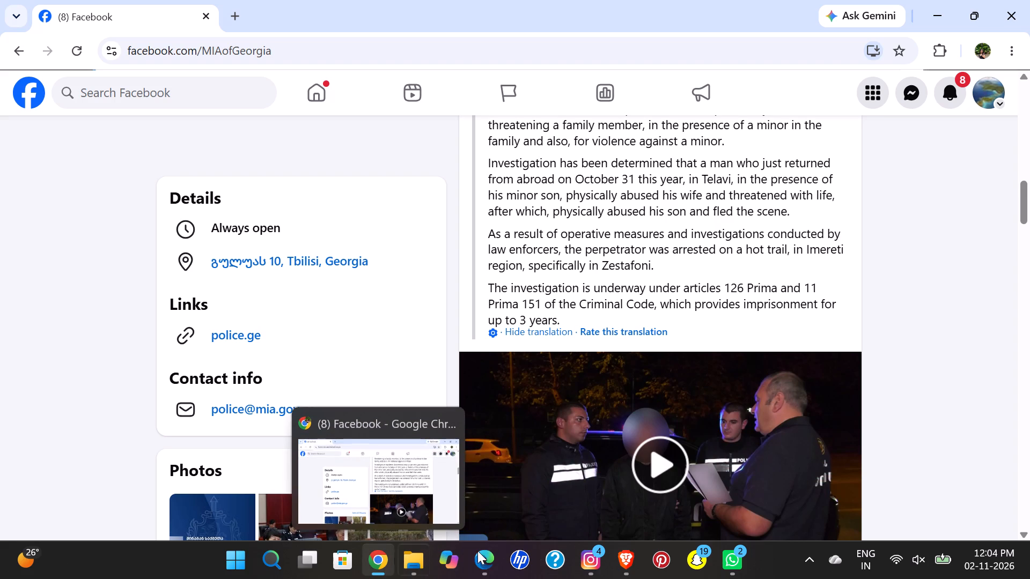
Return to the article document in Edge and recheck page one from the headline down to the domestic violence paragraph.
left_click(496, 481)
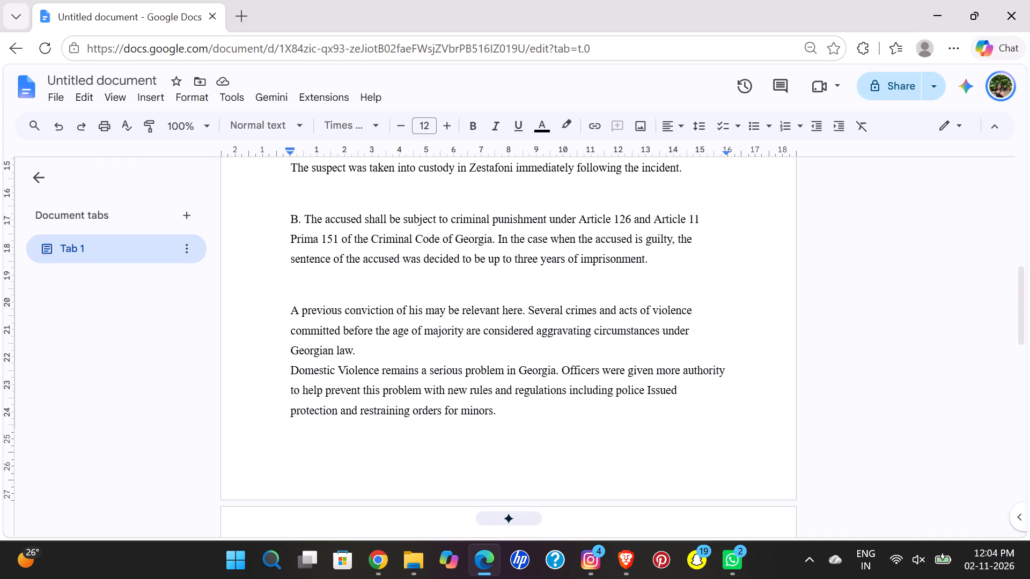
scroll(610, 387, "up", 1)
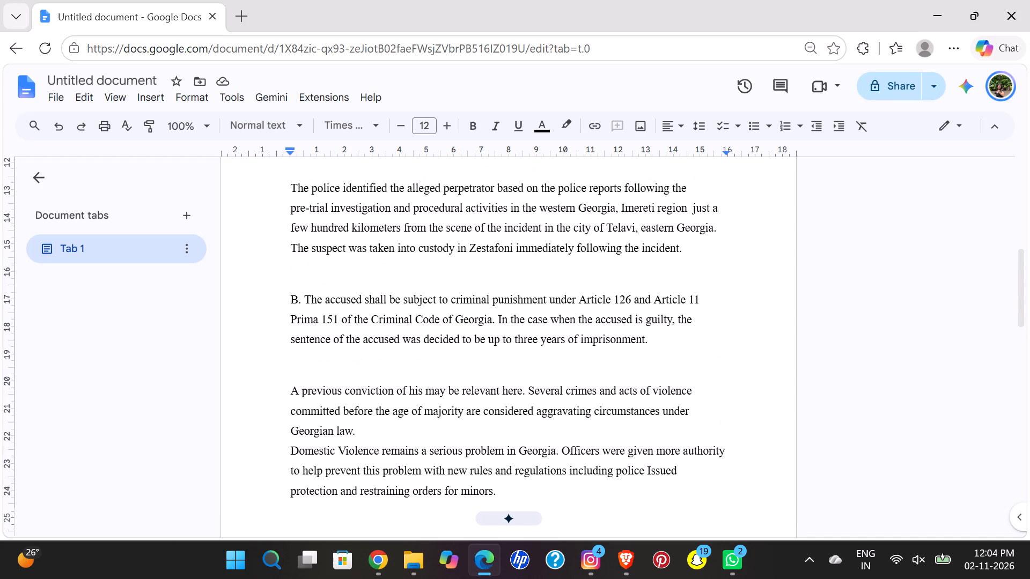
scroll(609, 387, "up", 2)
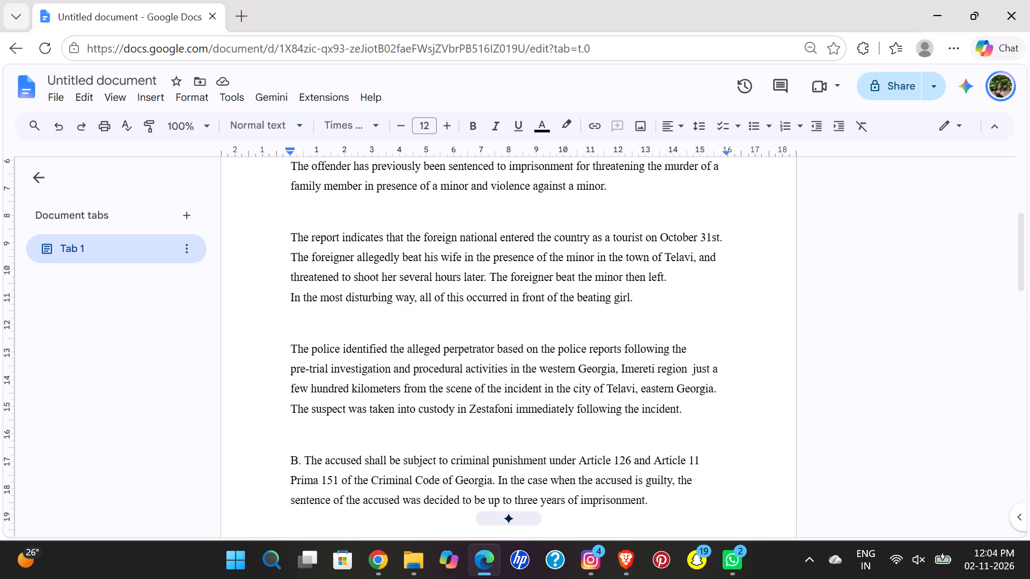
scroll(609, 387, "up", 2)
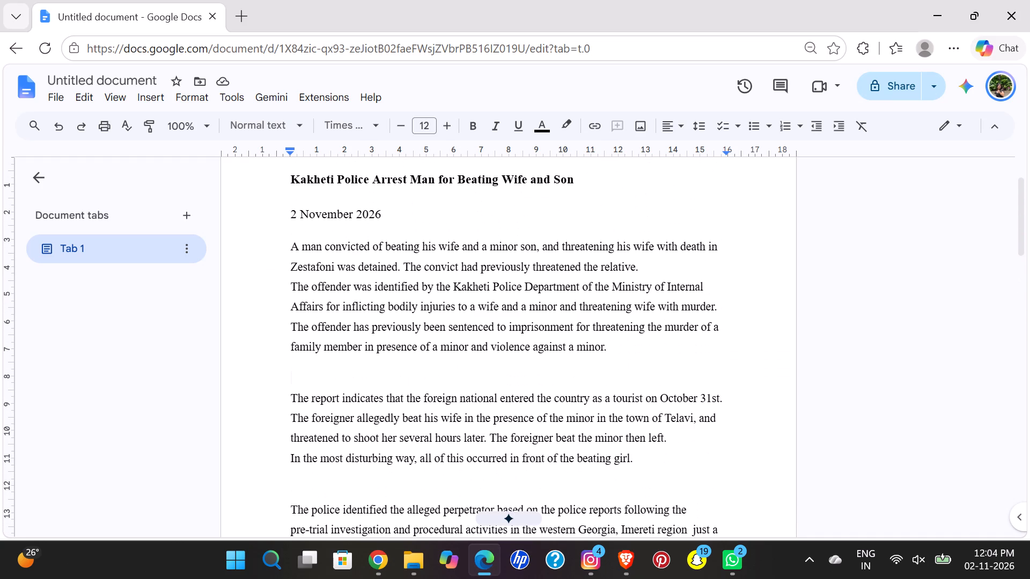
scroll(608, 388, "down", 4)
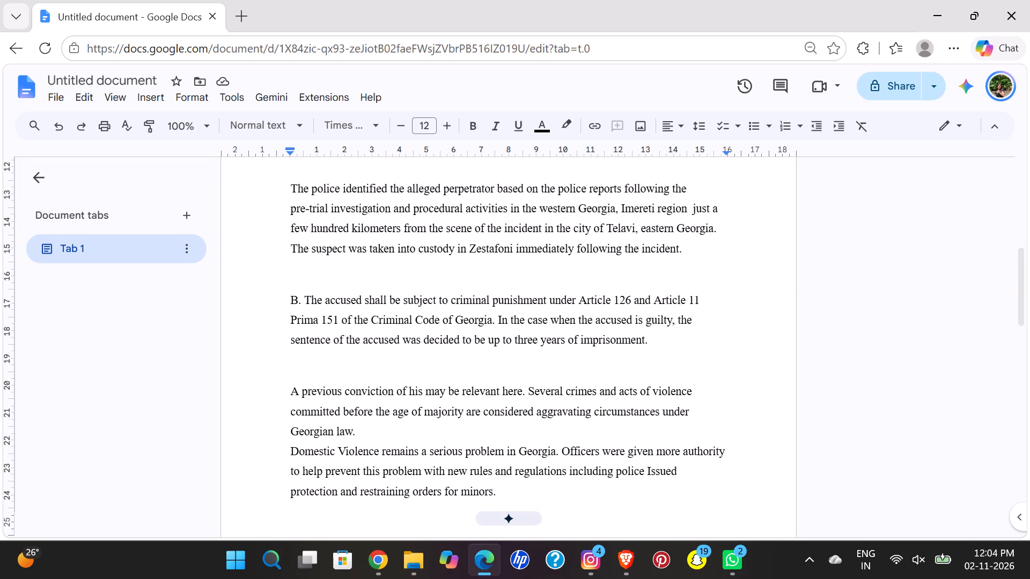
Insert "Prima" after "Article 126" in the paragraph about criminal punishment.
scroll(618, 379, "down", 1)
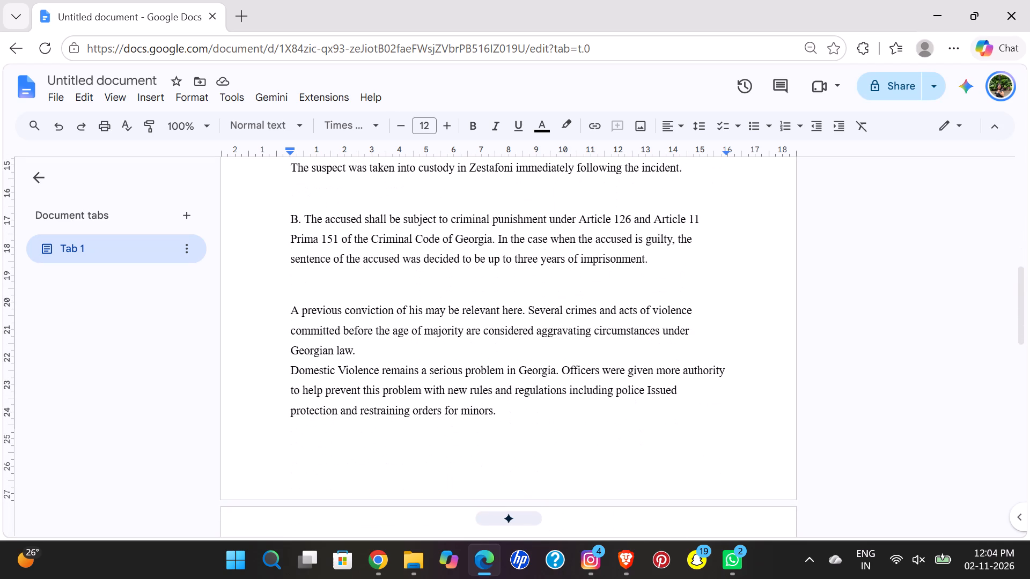
left_click(631, 220)
key("space")
type("rima")
key("space")
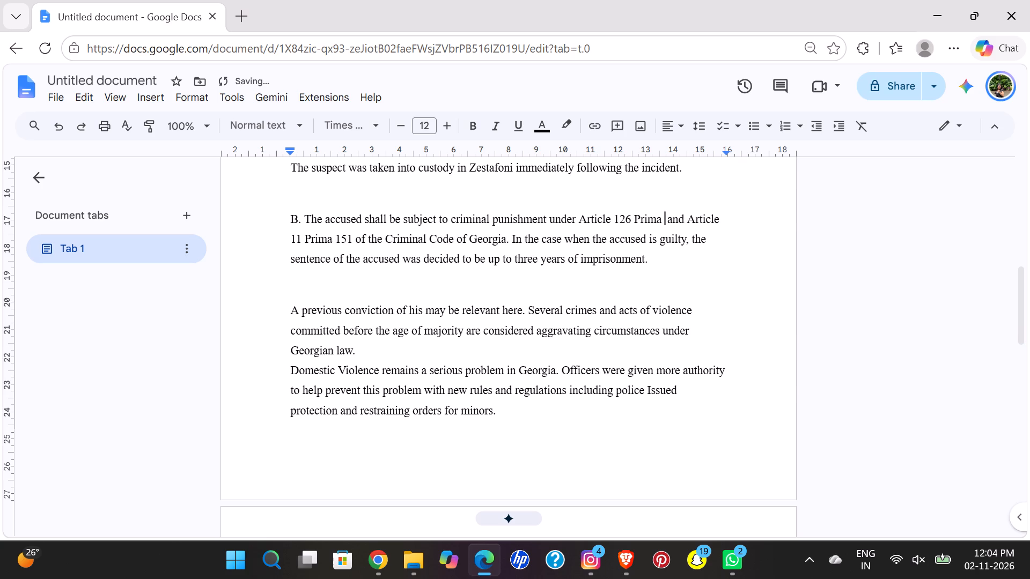
Review the rest of the article through the end of page two, and return to the headline.
scroll(539, 439, "down", 1)
scroll(539, 439, "up", 1)
scroll(539, 439, "down", 1)
scroll(540, 439, "up", 1)
scroll(540, 439, "down", 3)
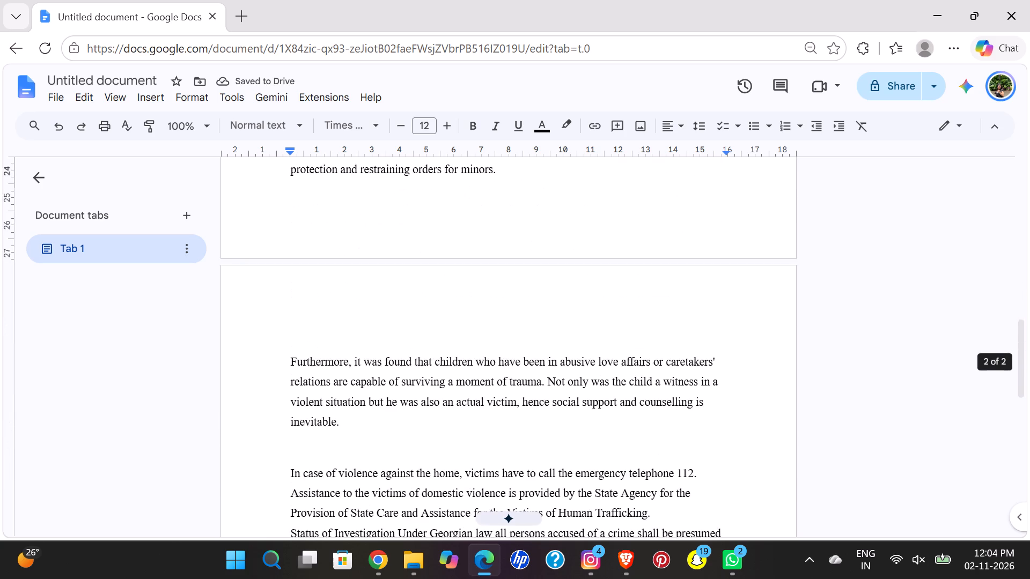
scroll(545, 433, "down", 3)
scroll(546, 433, "up", 3)
scroll(546, 432, "down", 5)
scroll(551, 426, "up", 1)
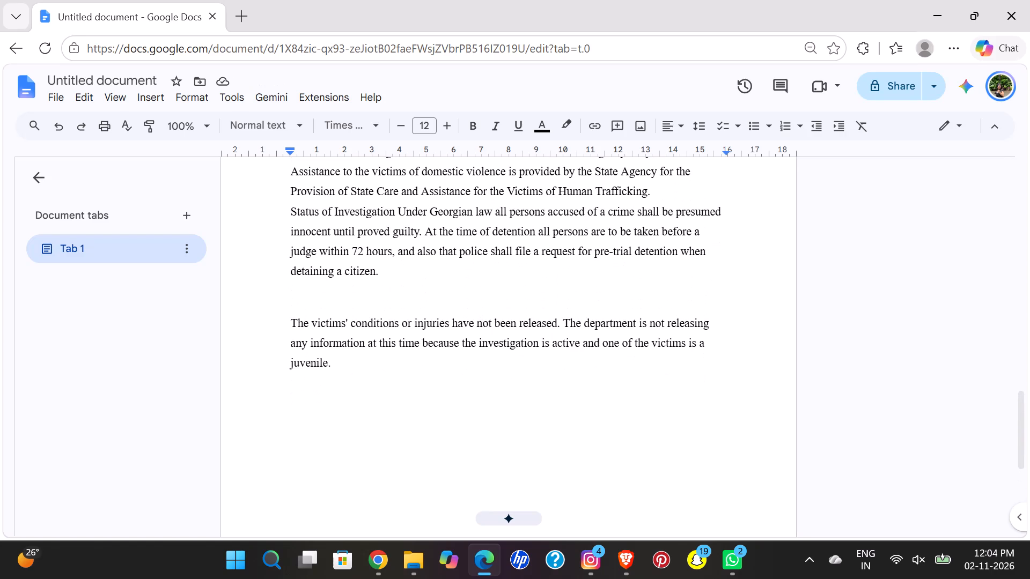
scroll(549, 427, "down", 3)
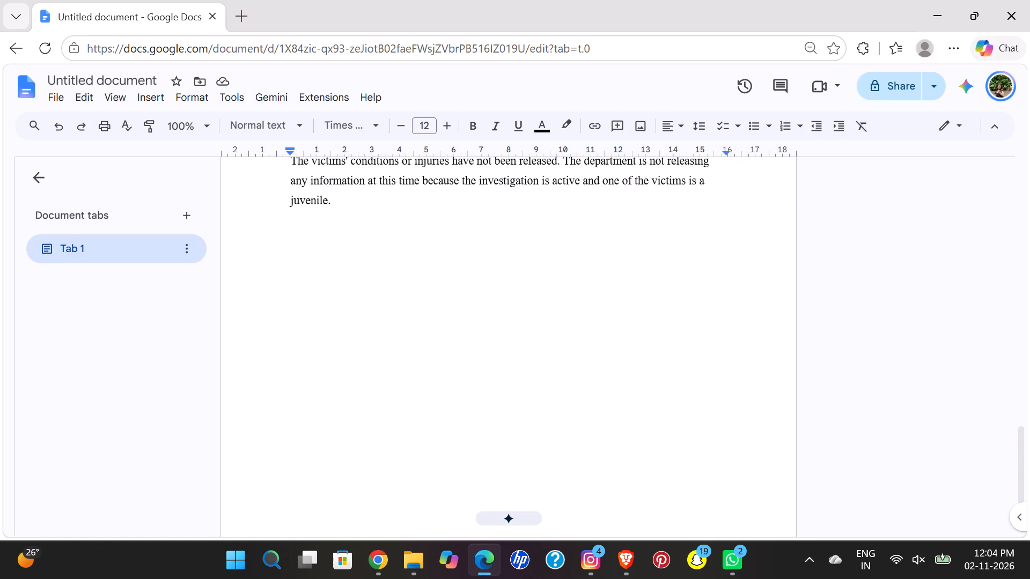
scroll(548, 429, "down", 1)
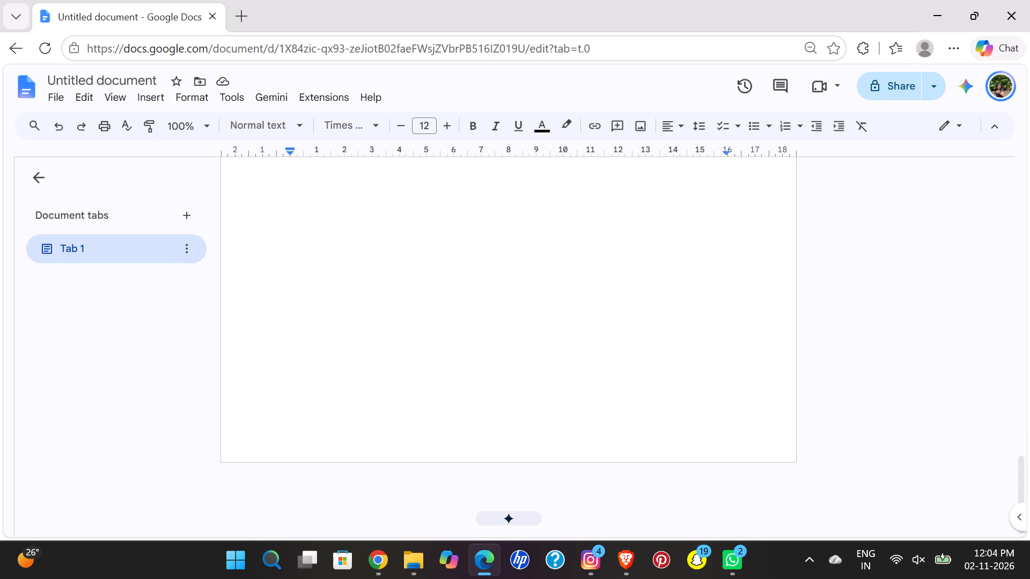
scroll(539, 430, "down", 1)
scroll(539, 431, "up", 4)
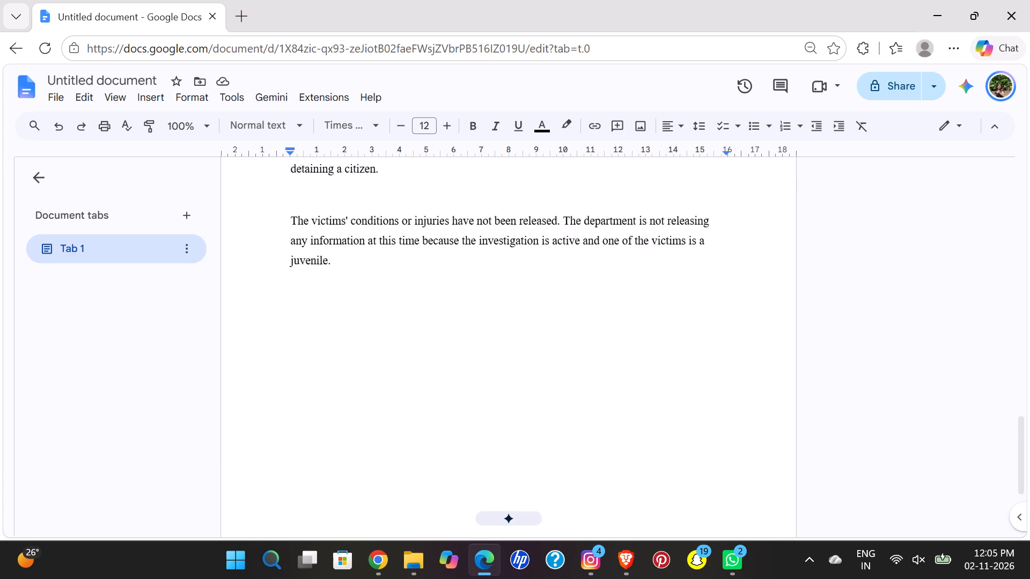
scroll(539, 432, "up", 6)
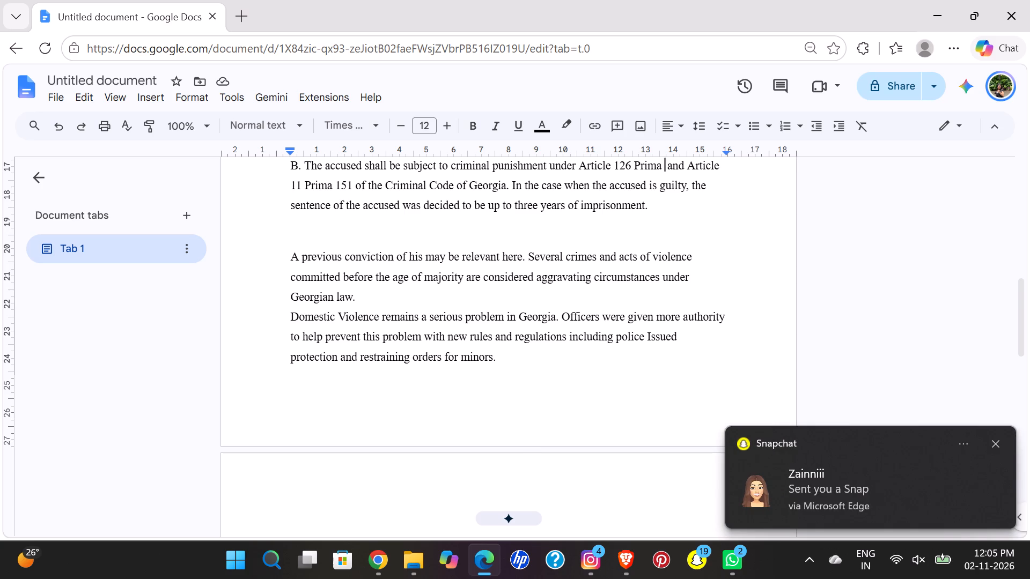
Review the article from the criminal punishment paragraph through the closing paragraph and the end of page two.
scroll(536, 454, "down", 2)
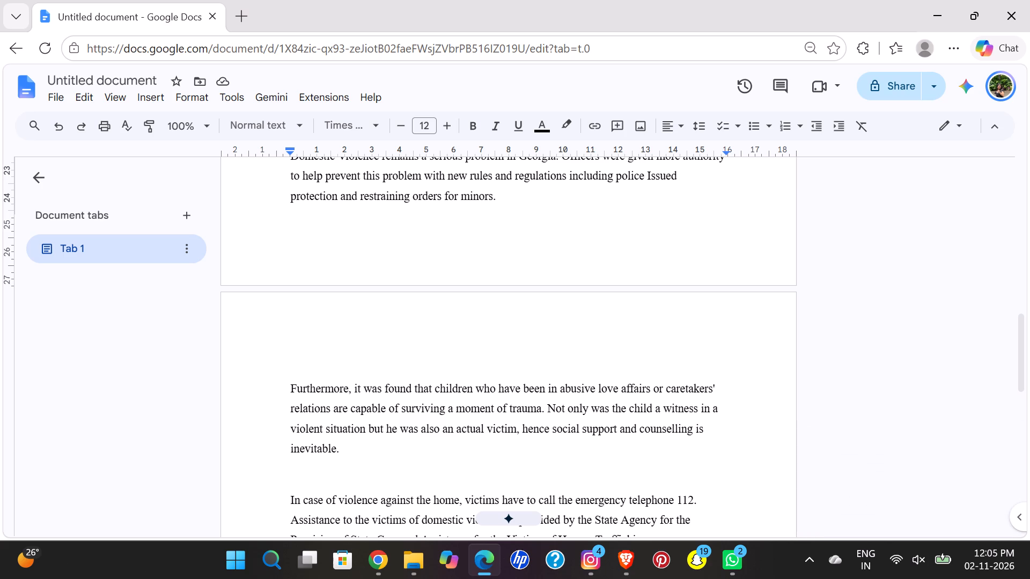
scroll(551, 437, "down", 5)
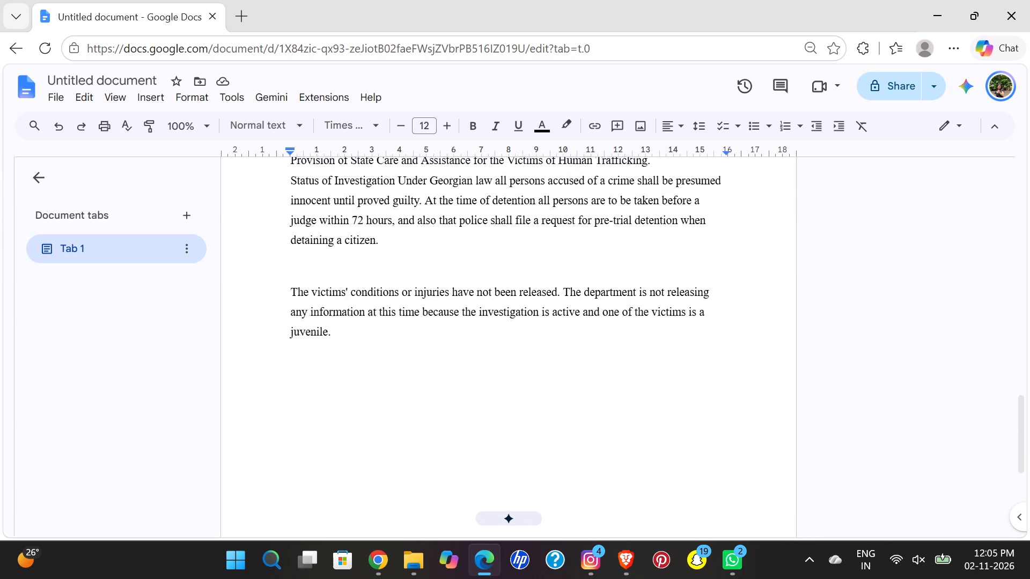
scroll(554, 447, "down", 4)
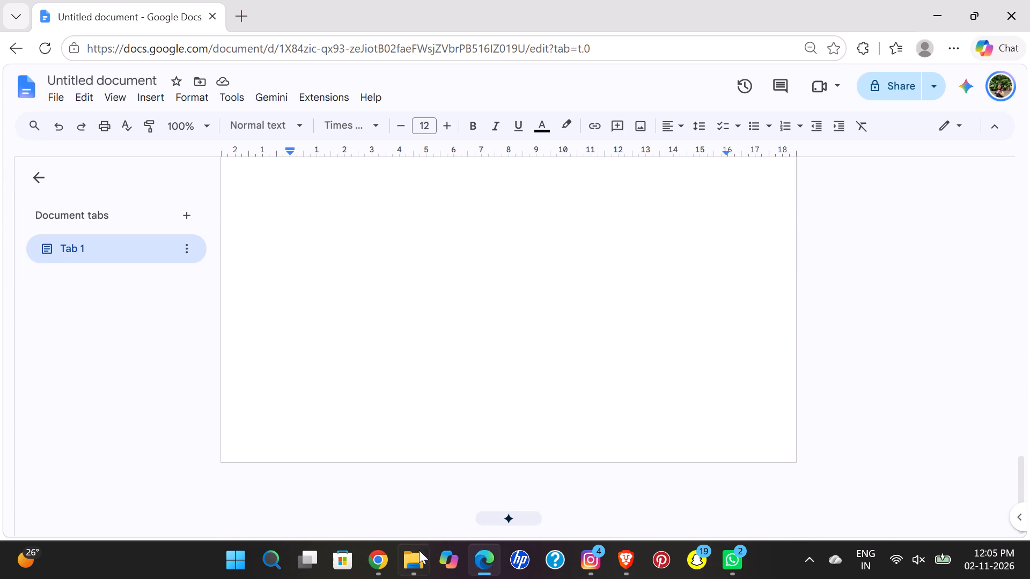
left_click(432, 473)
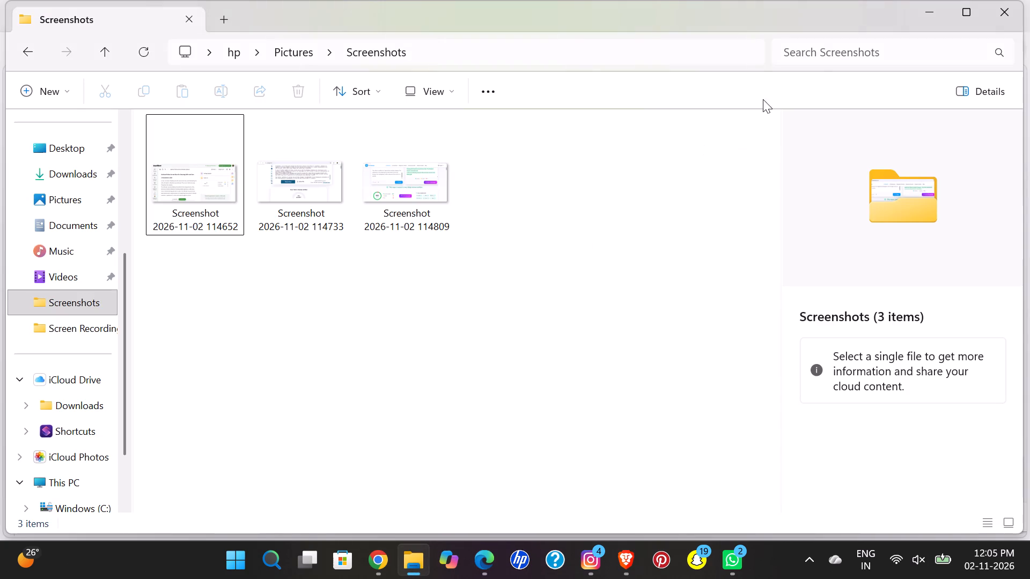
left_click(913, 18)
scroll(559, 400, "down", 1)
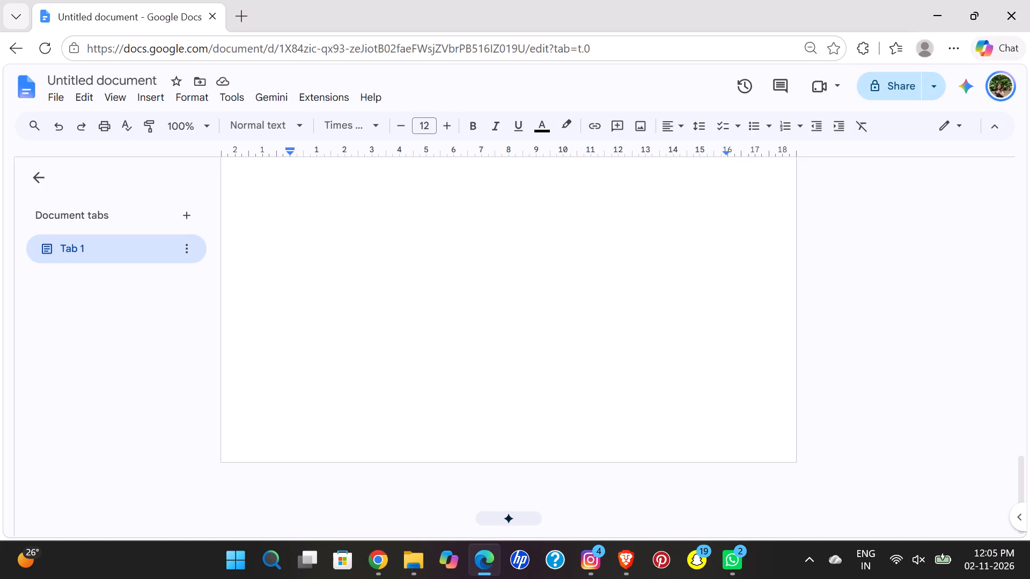
Switch to Chrome and reread the translated Kakheti Police Department arrest post on the Ministry of Internal Affairs Facebook page.
left_click(379, 501)
scroll(659, 329, "down", 2)
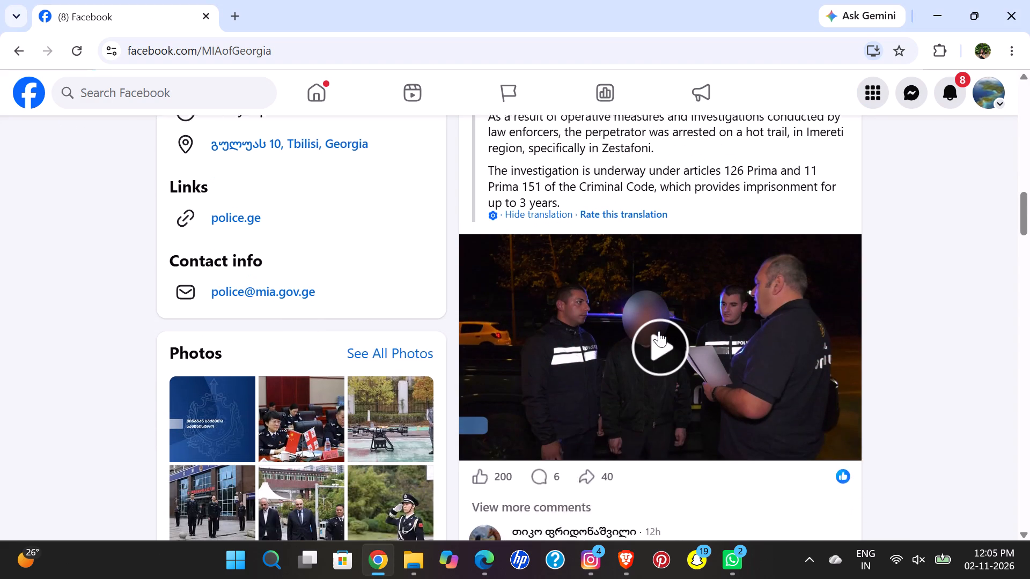
scroll(659, 331, "down", 1)
scroll(659, 331, "up", 5)
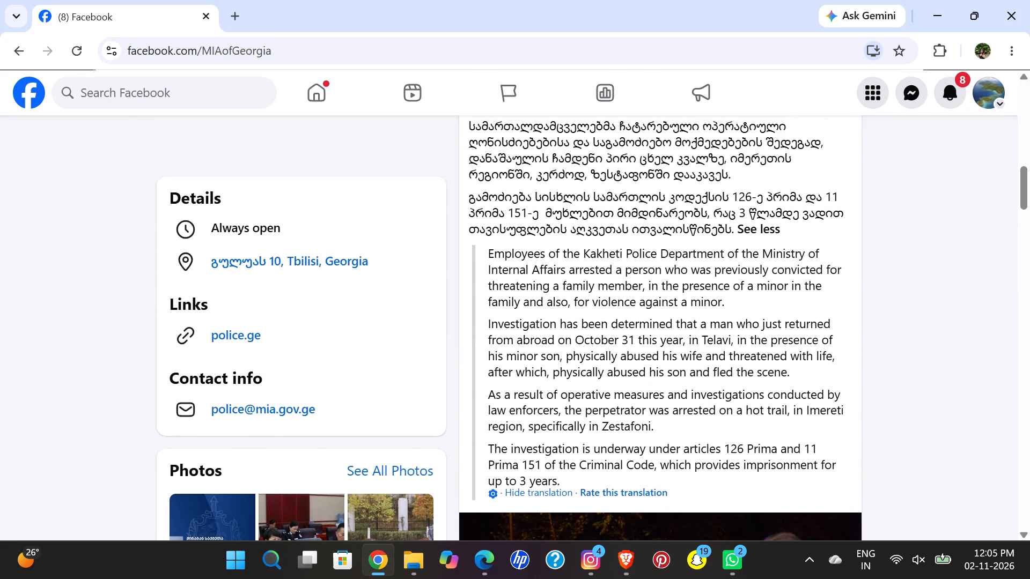
scroll(659, 328, "down", 3)
scroll(664, 320, "up", 1)
Expand the post about two foreign citizens arrested in Tbilisi and read its full text.
scroll(666, 322, "down", 8)
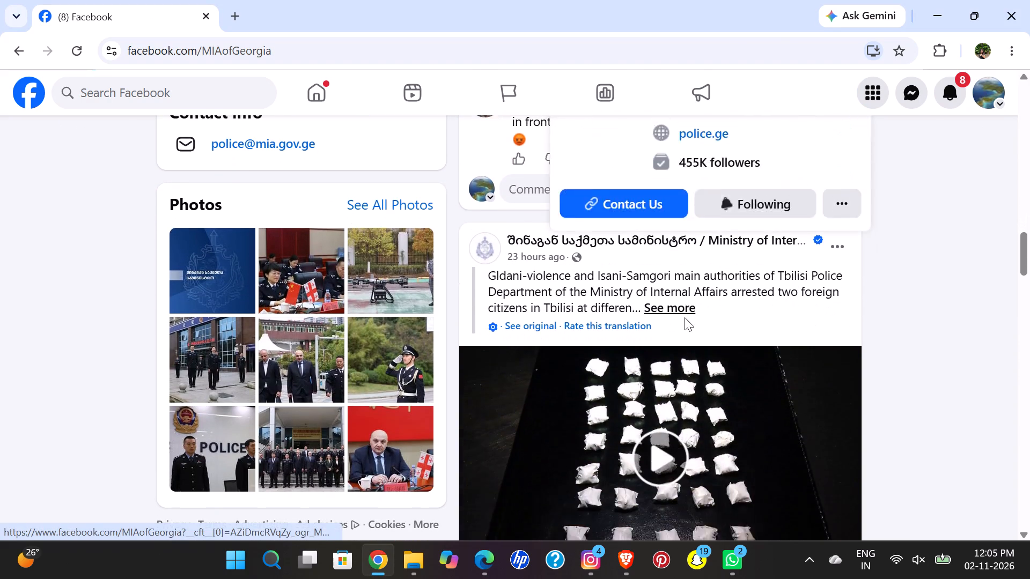
left_click(663, 218)
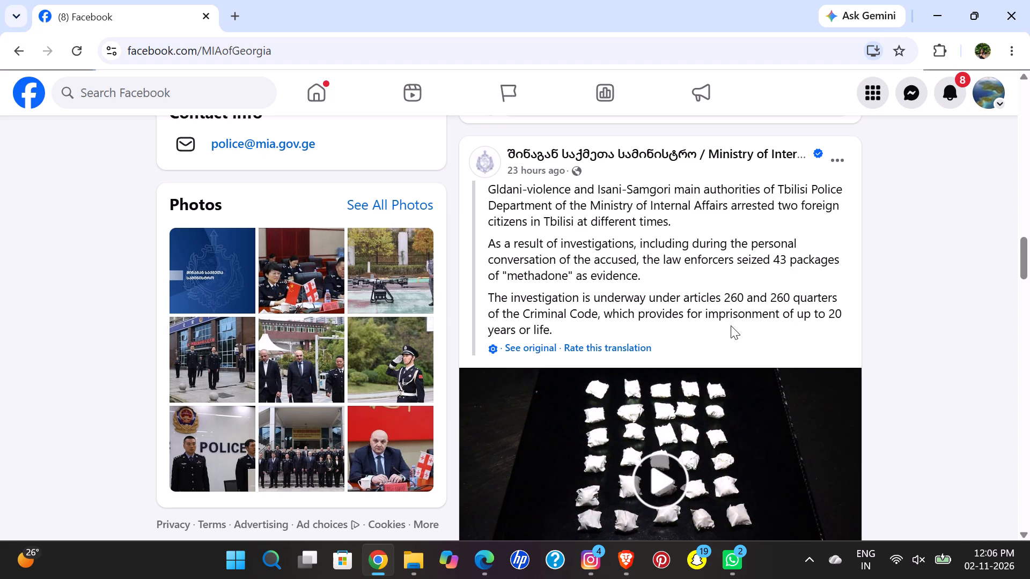
scroll(727, 337, "down", 3)
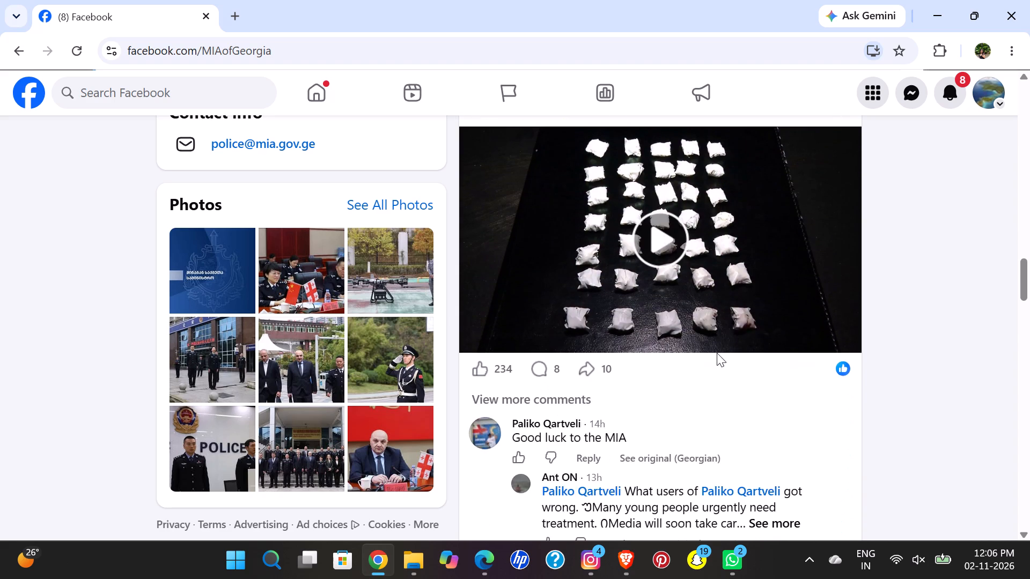
Look over the Ajara police post, and go back past the Kakheti arrest post to the Ministry page header.
scroll(717, 353, "down", 4)
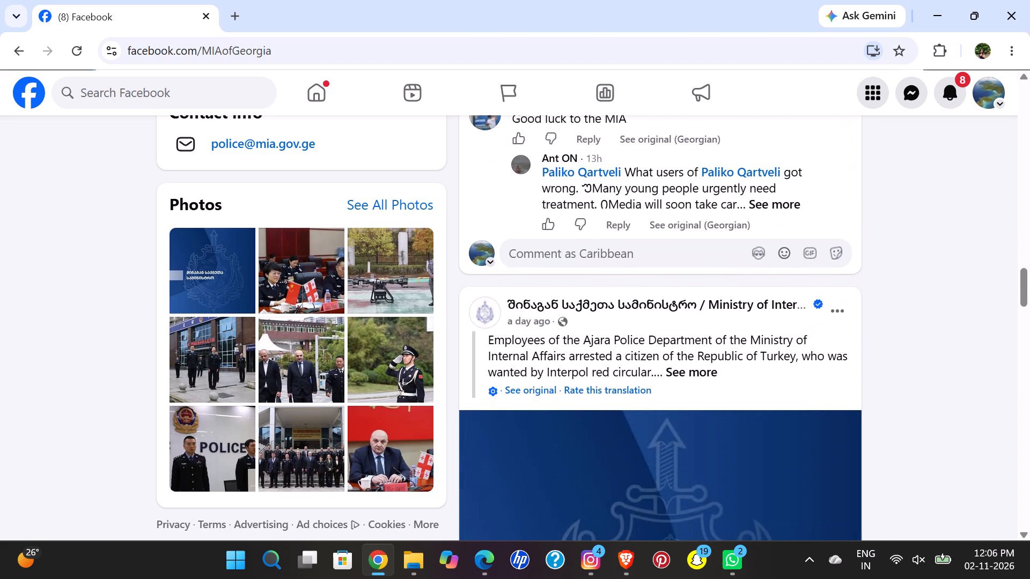
scroll(715, 353, "down", 1)
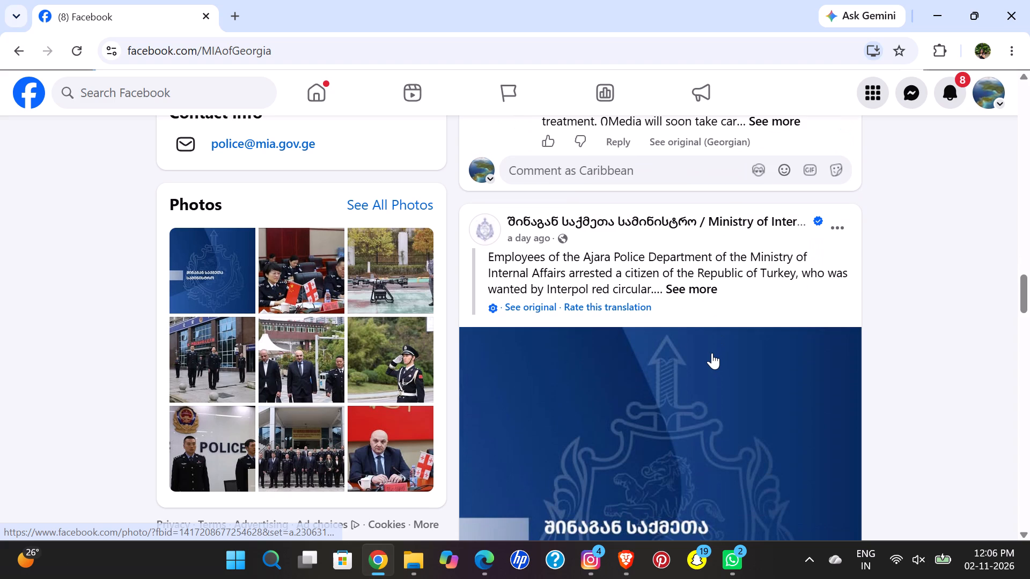
scroll(703, 333, "down", 2)
scroll(703, 334, "up", 3)
scroll(704, 325, "down", 1)
scroll(704, 325, "up", 3)
scroll(704, 325, "down", 1)
scroll(704, 325, "up", 1)
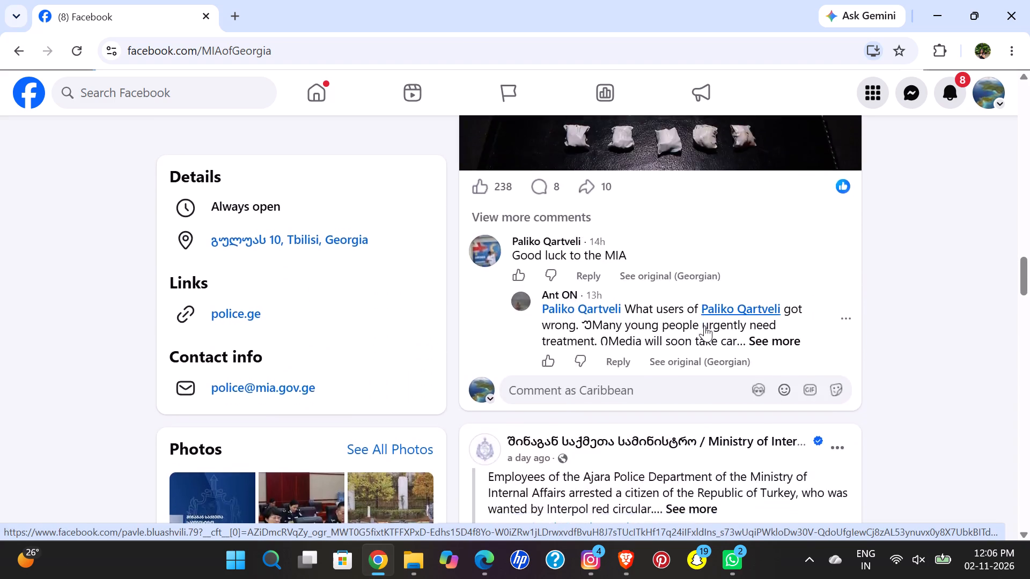
scroll(704, 325, "up", 8)
scroll(704, 326, "down", 1)
scroll(704, 326, "up", 1)
scroll(703, 326, "down", 1)
scroll(703, 326, "up", 7)
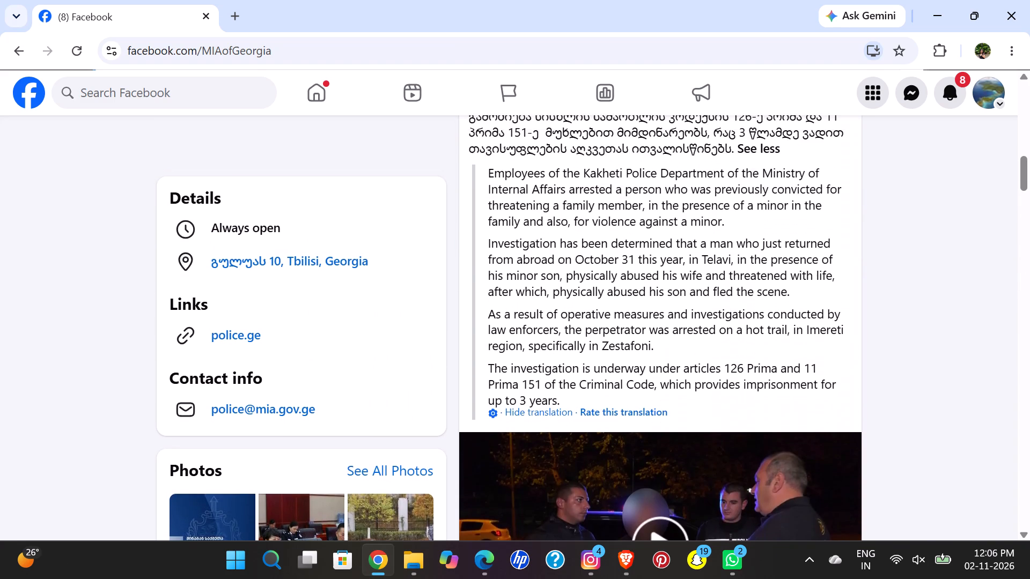
scroll(702, 327, "up", 9)
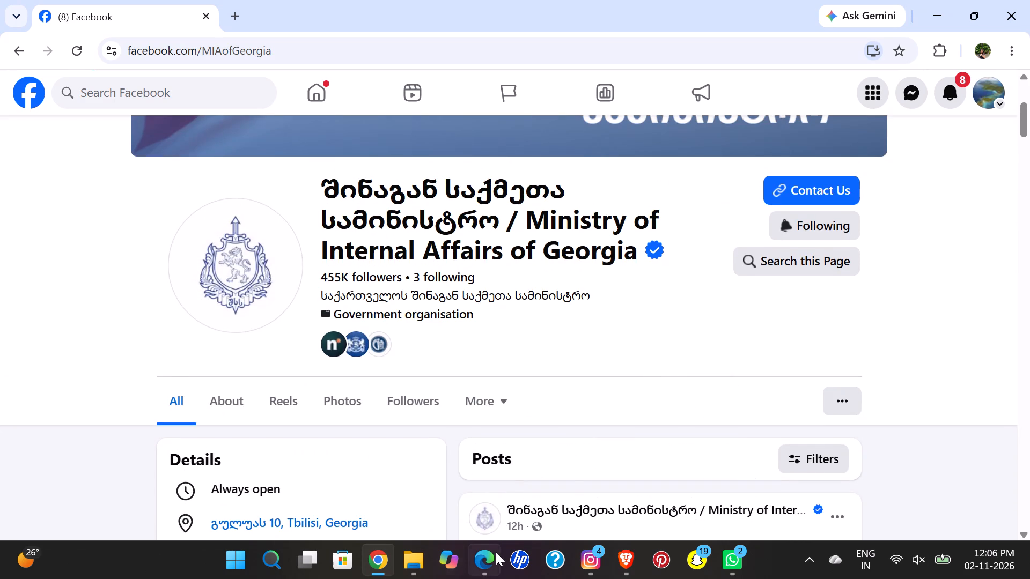
Switch back to the article in Edge and skim it from the last page up to the headline and opening paragraphs.
left_click(482, 507)
scroll(492, 462, "up", 3)
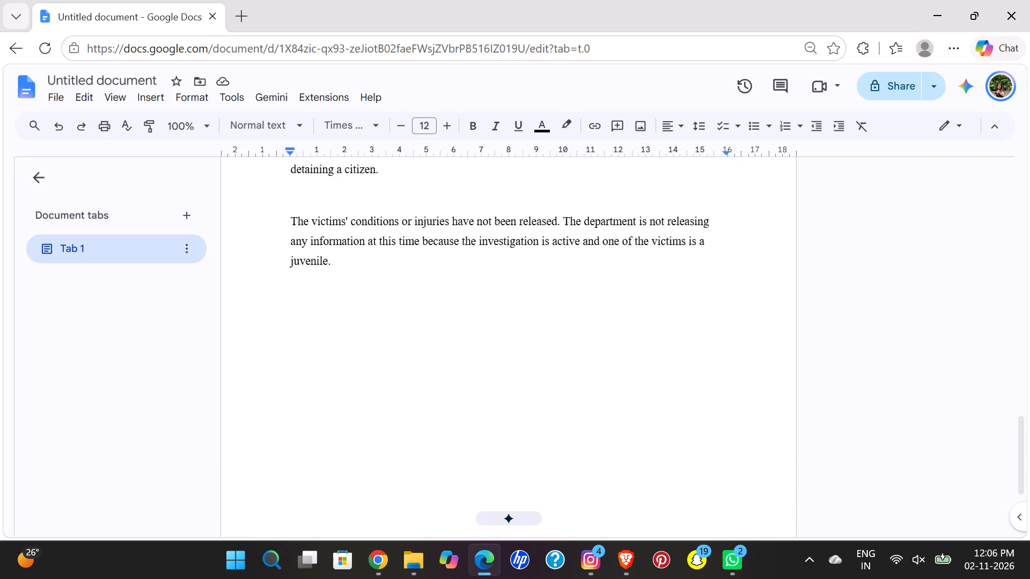
scroll(492, 456, "up", 3)
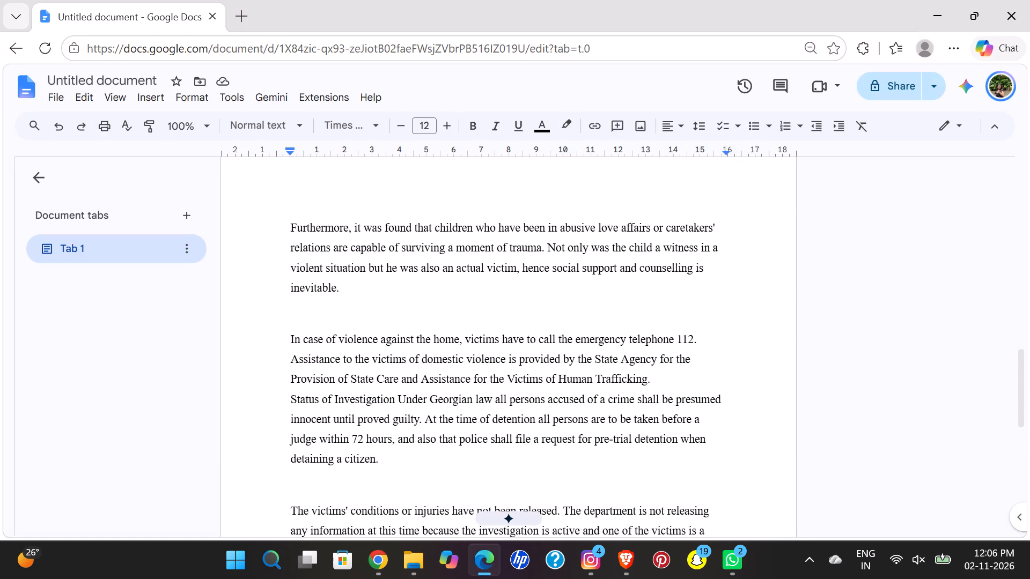
scroll(491, 457, "up", 5)
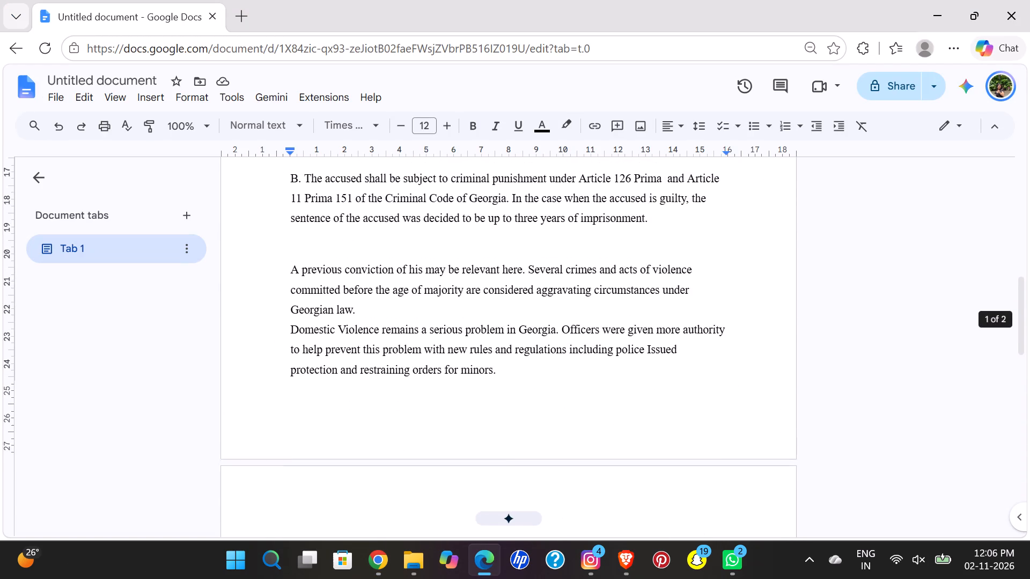
scroll(491, 457, "up", 5)
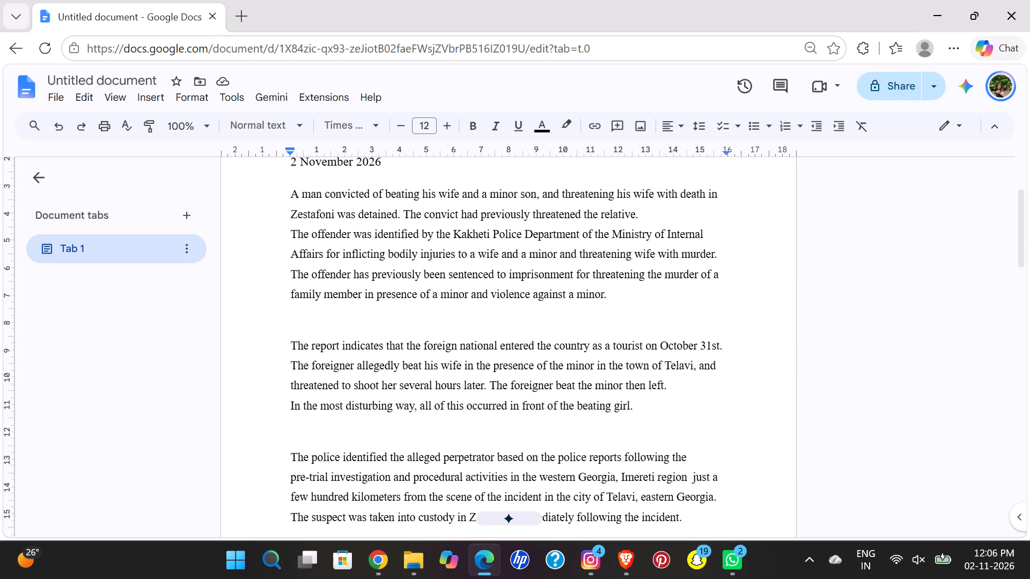
scroll(491, 457, "up", 5)
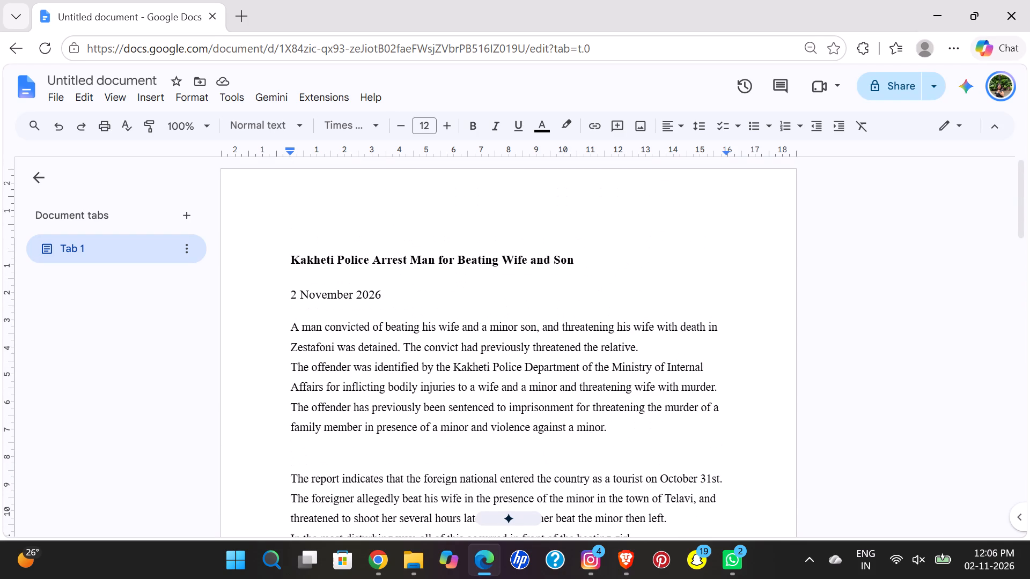
scroll(483, 407, "down", 1)
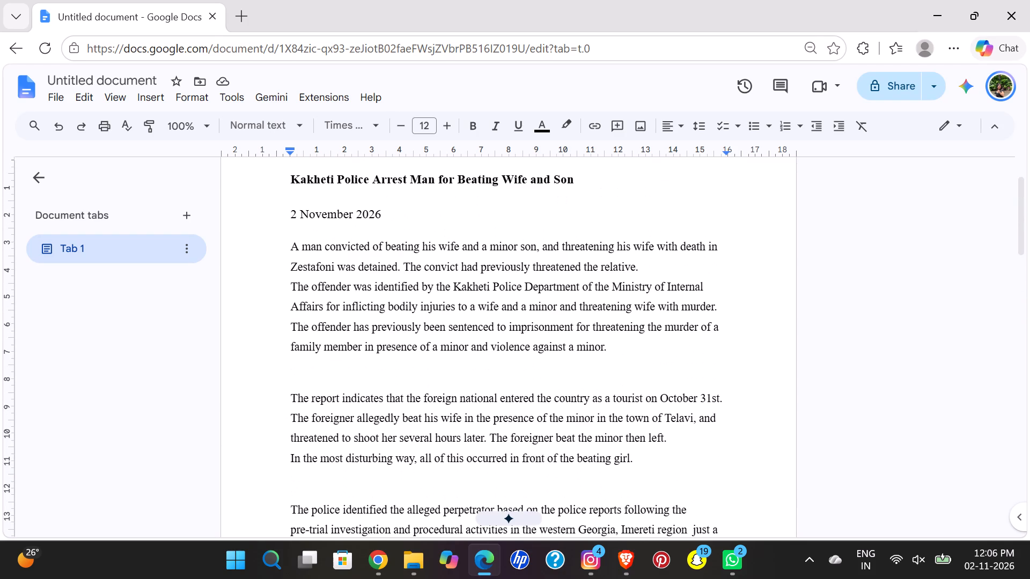
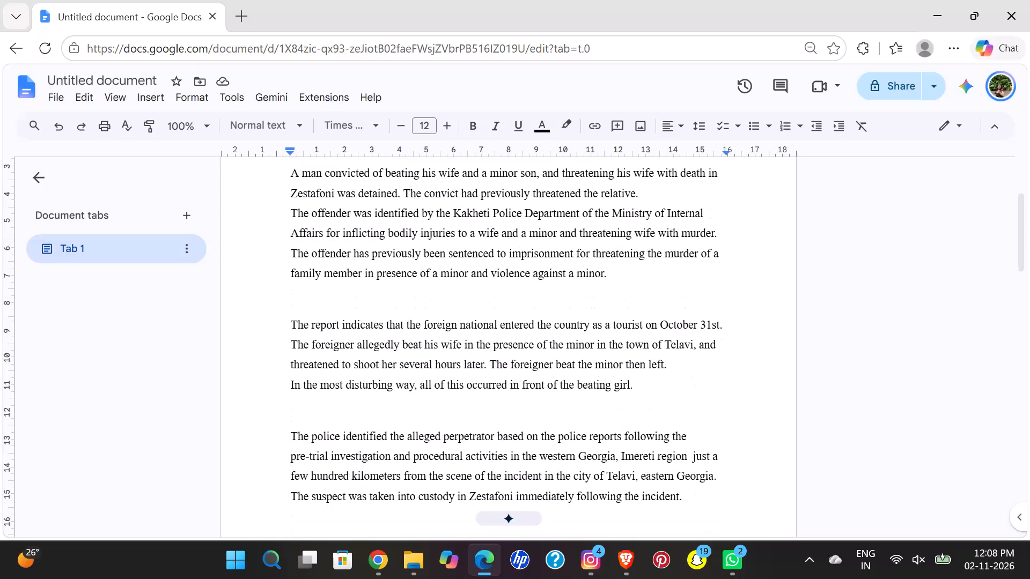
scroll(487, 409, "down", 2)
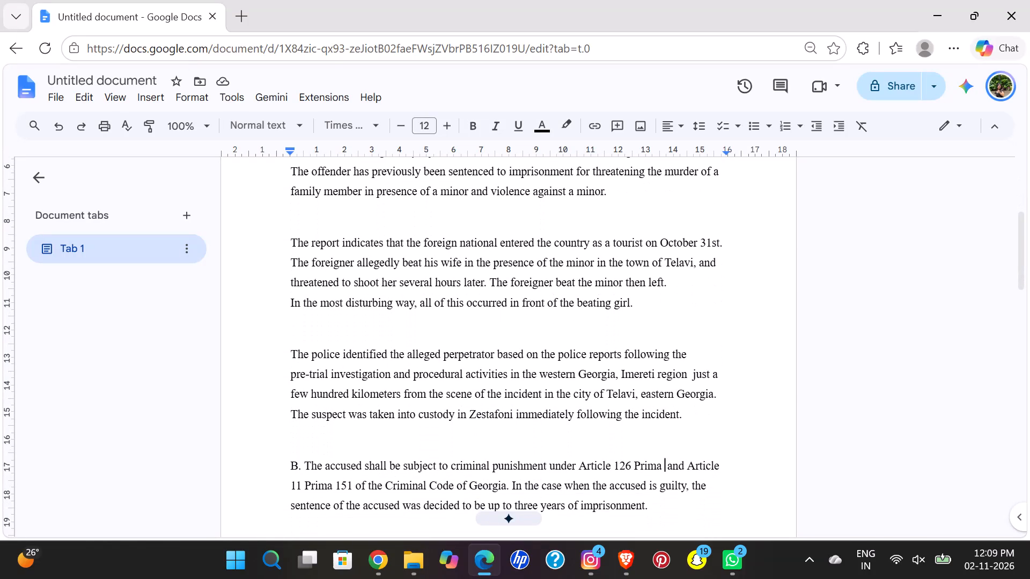
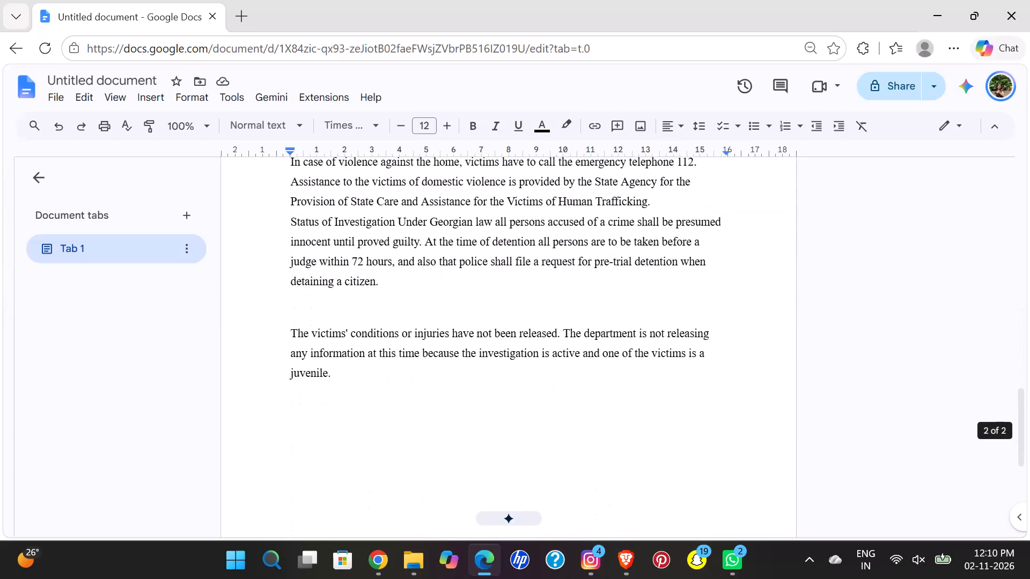
Look over the article again from the end of page two back to the headline, and reread down through the criminal punishment paragraph.
scroll(473, 364, "down", 3)
scroll(473, 364, "up", 4)
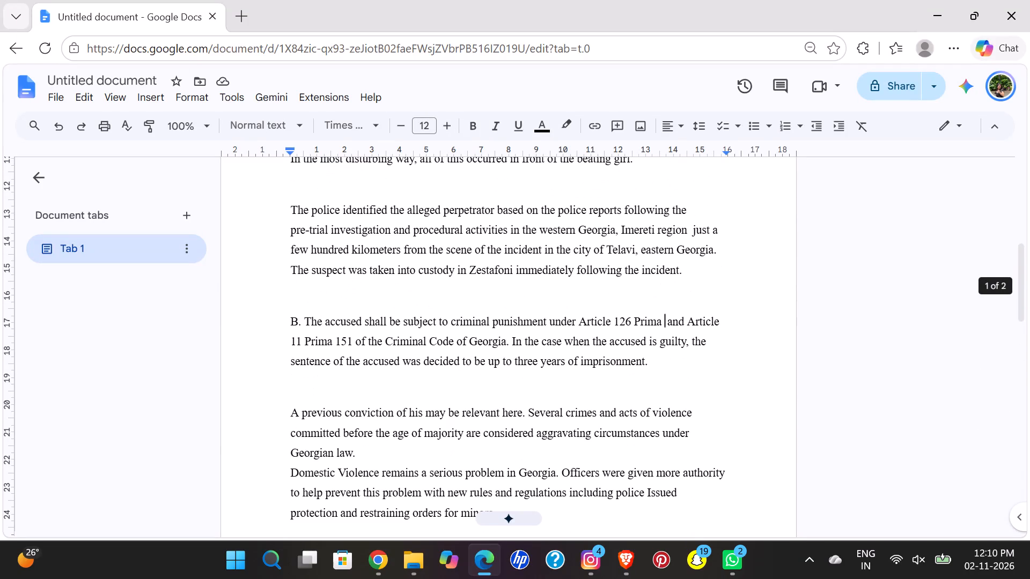
scroll(492, 402, "up", 3)
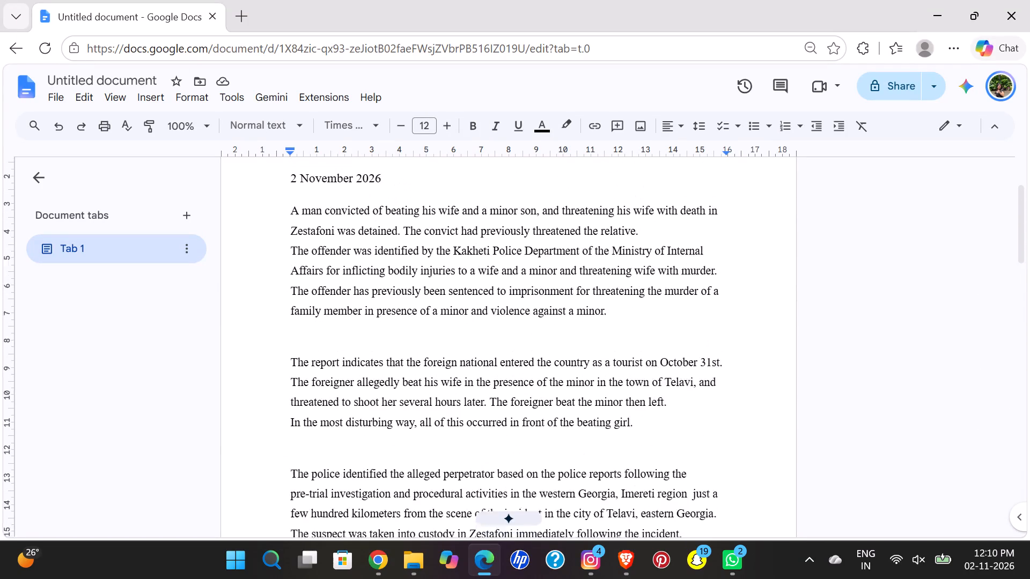
scroll(492, 402, "up", 1)
scroll(492, 402, "down", 1)
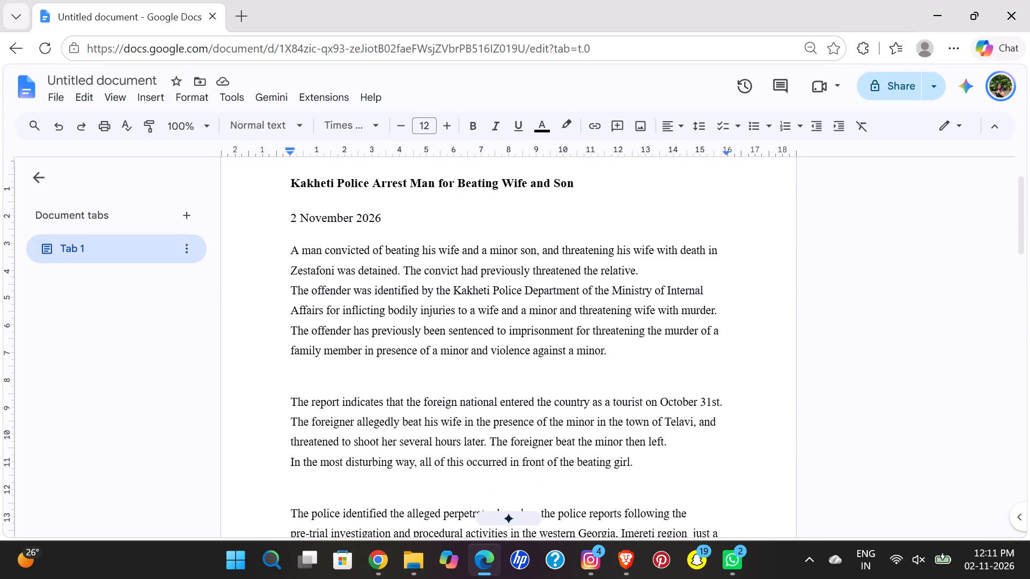
scroll(499, 407, "up", 2)
scroll(499, 407, "down", 1)
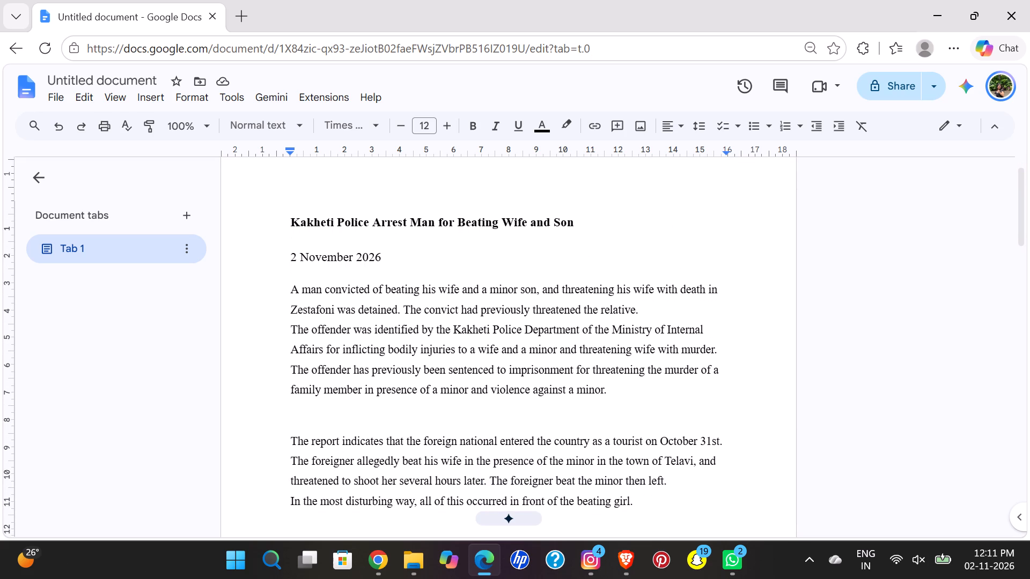
scroll(499, 407, "down", 2)
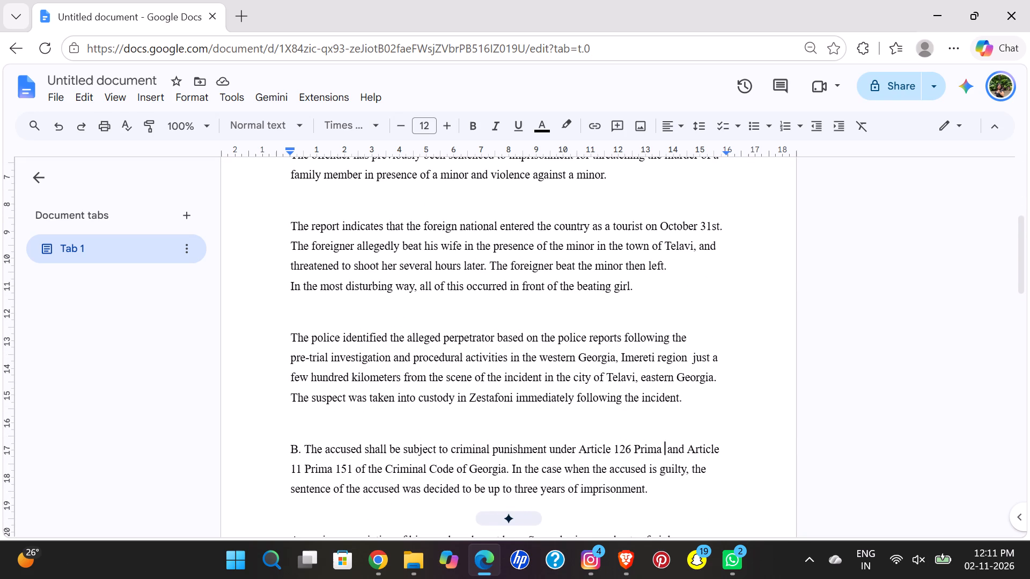
scroll(499, 407, "down", 1)
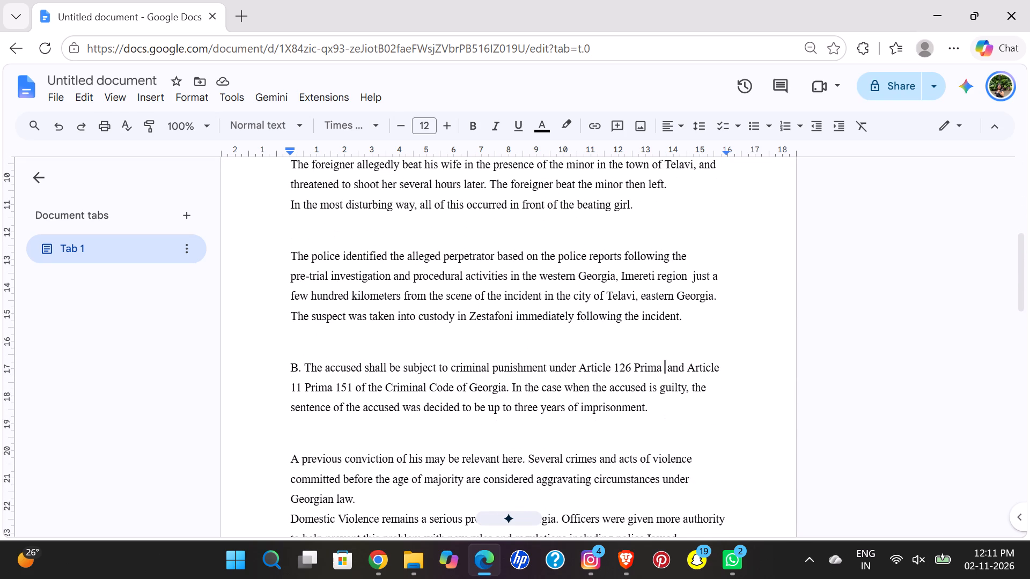
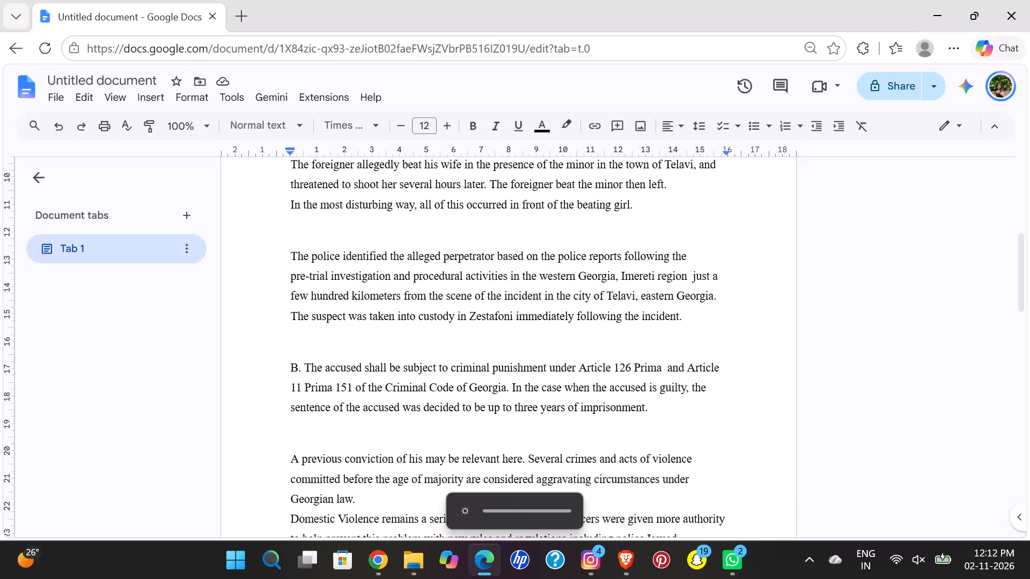
Reread the whole article from the headline to the closing paragraph on domestic violence and protection orders for minors.
scroll(669, 249, "down", 1)
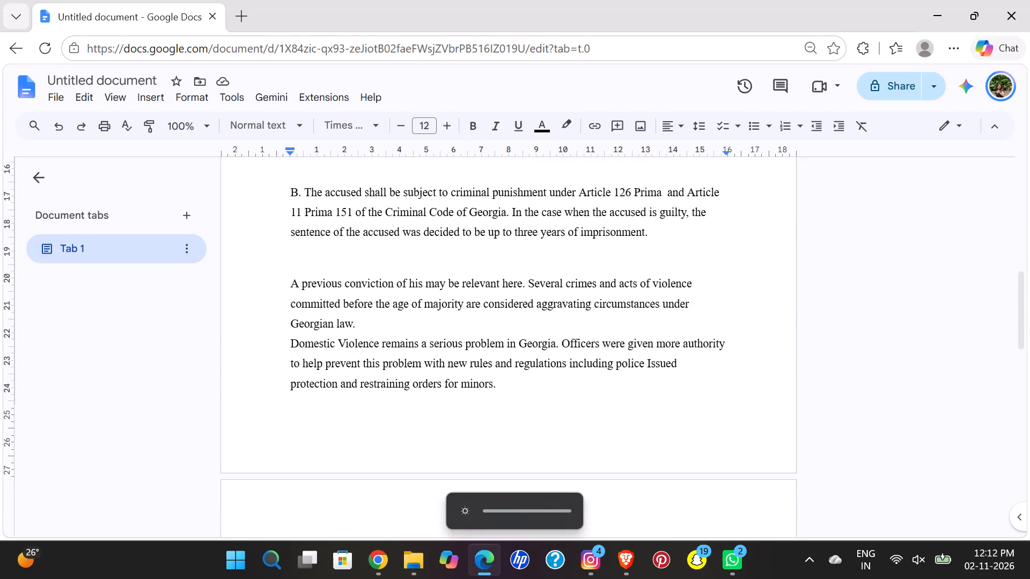
scroll(669, 249, "down", 1)
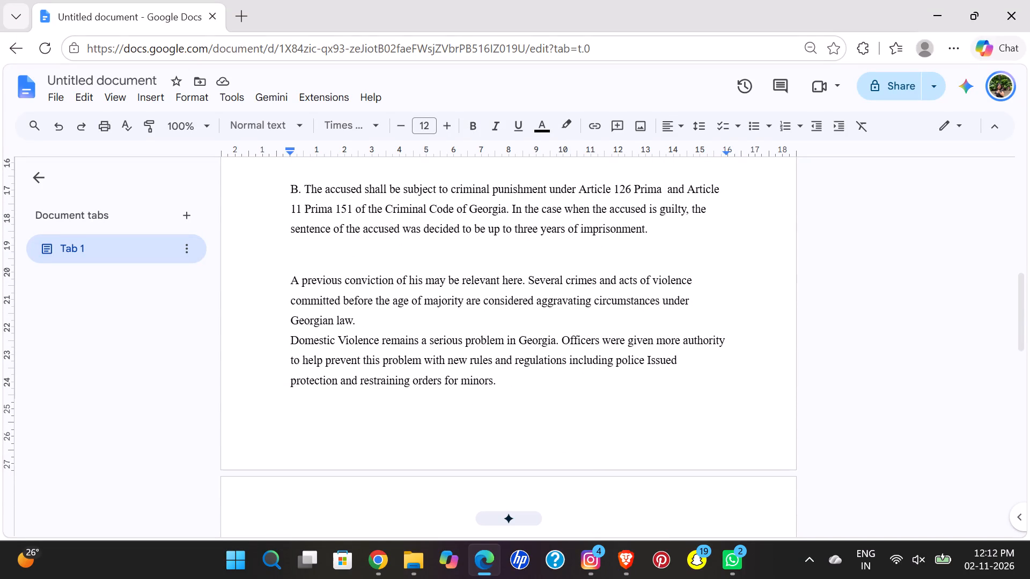
scroll(640, 293, "down", 1)
scroll(640, 293, "up", 2)
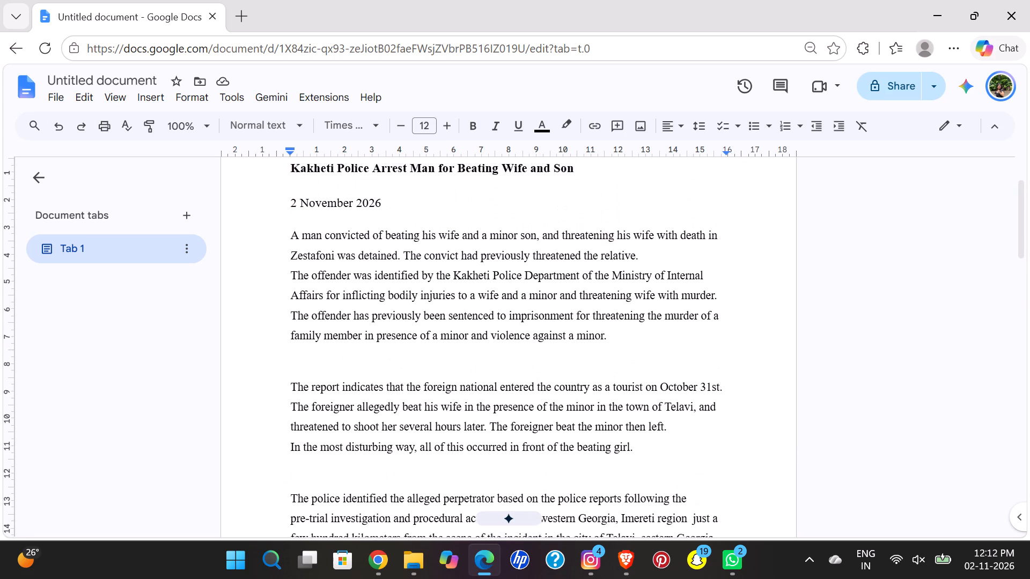
scroll(640, 293, "up", 1)
scroll(640, 293, "down", 2)
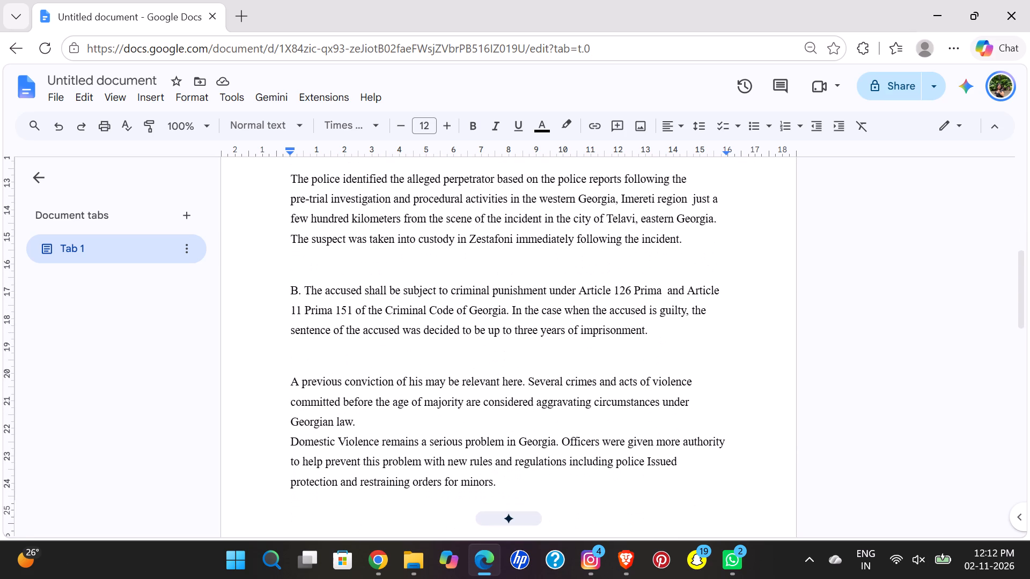
scroll(640, 293, "down", 2)
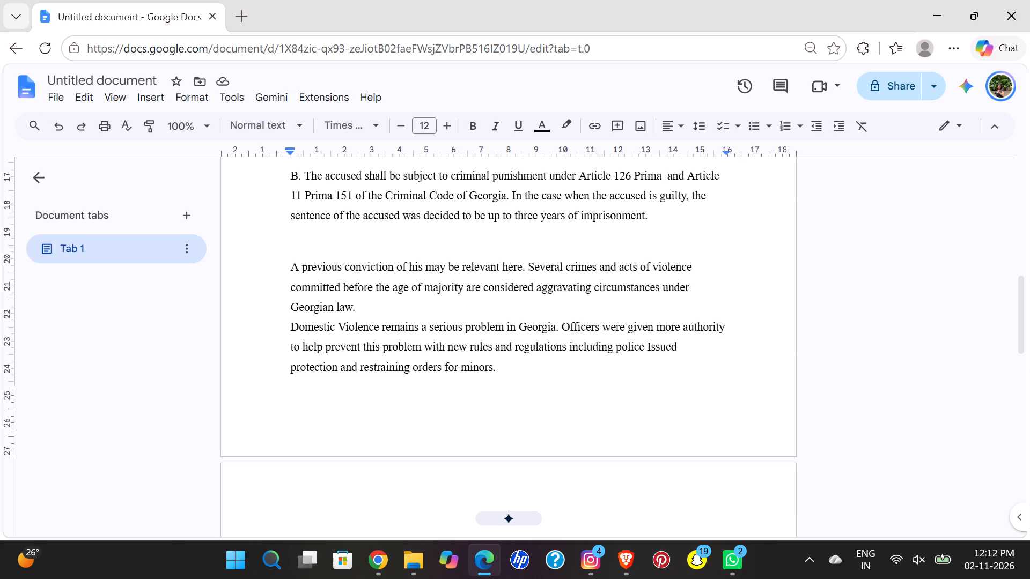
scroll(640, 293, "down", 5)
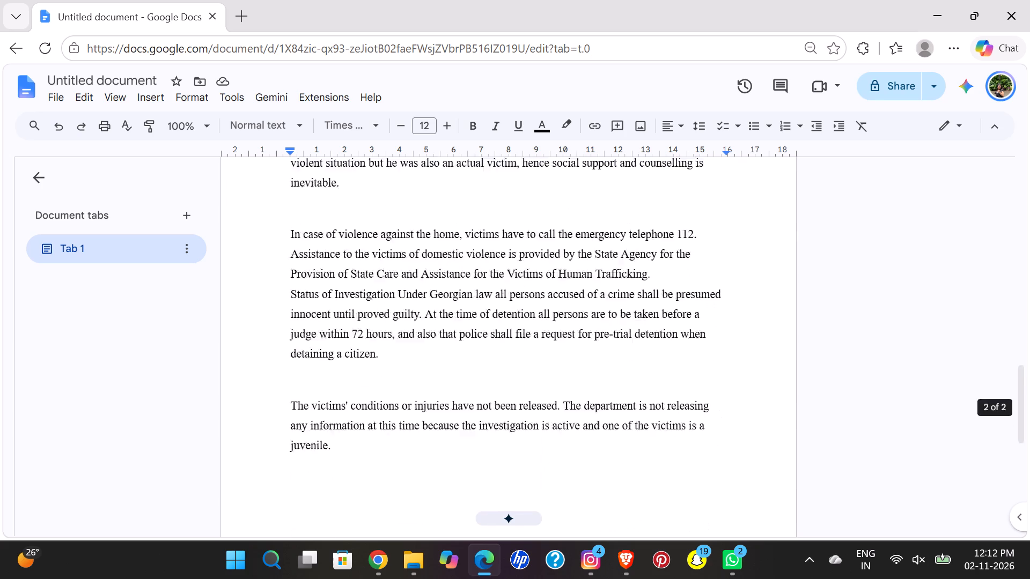
scroll(640, 293, "down", 3)
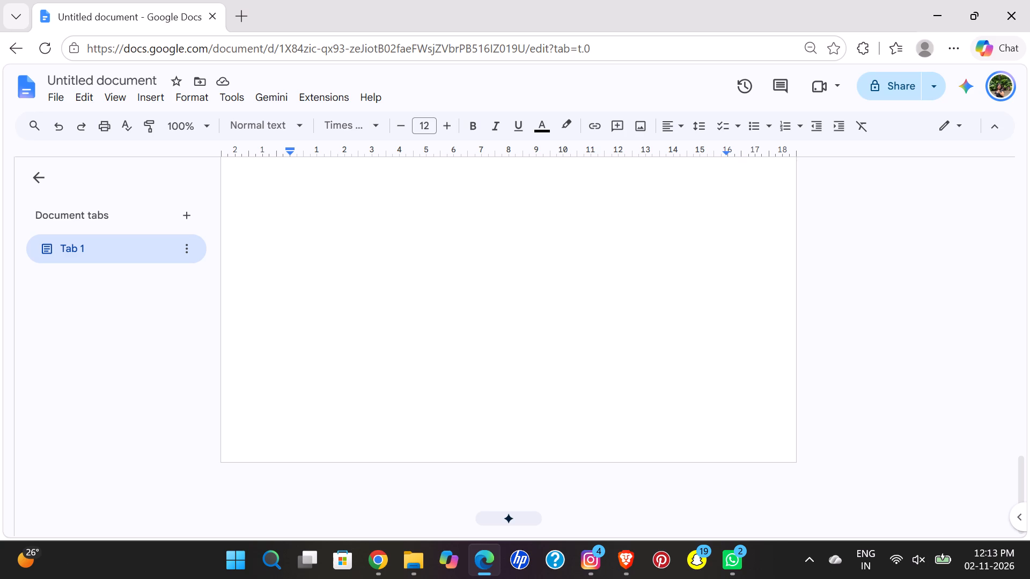
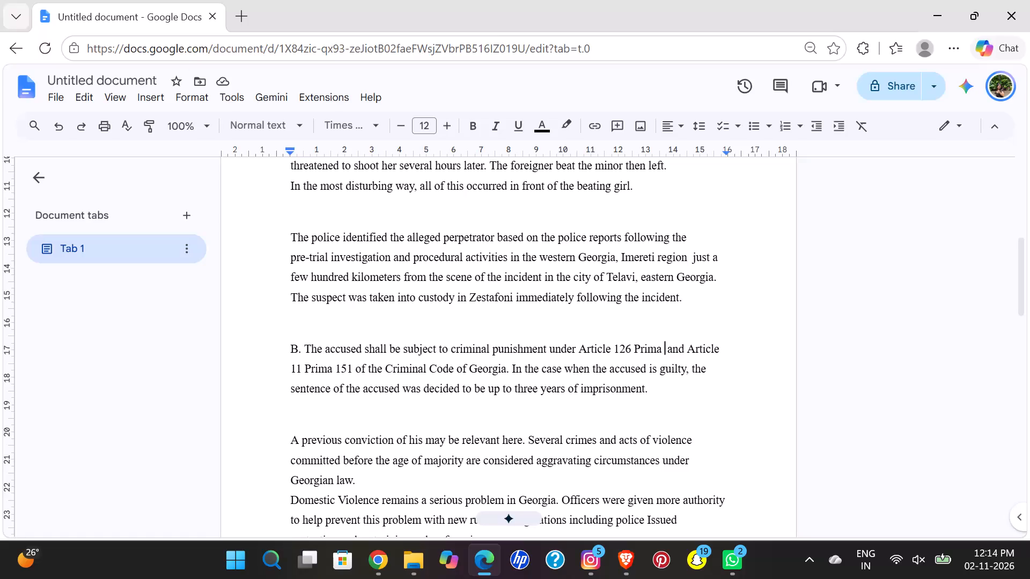
Read through the closing paragraphs on criminal punishment, the previous conviction and domestic violence in Georgia.
scroll(537, 414, "down", 2)
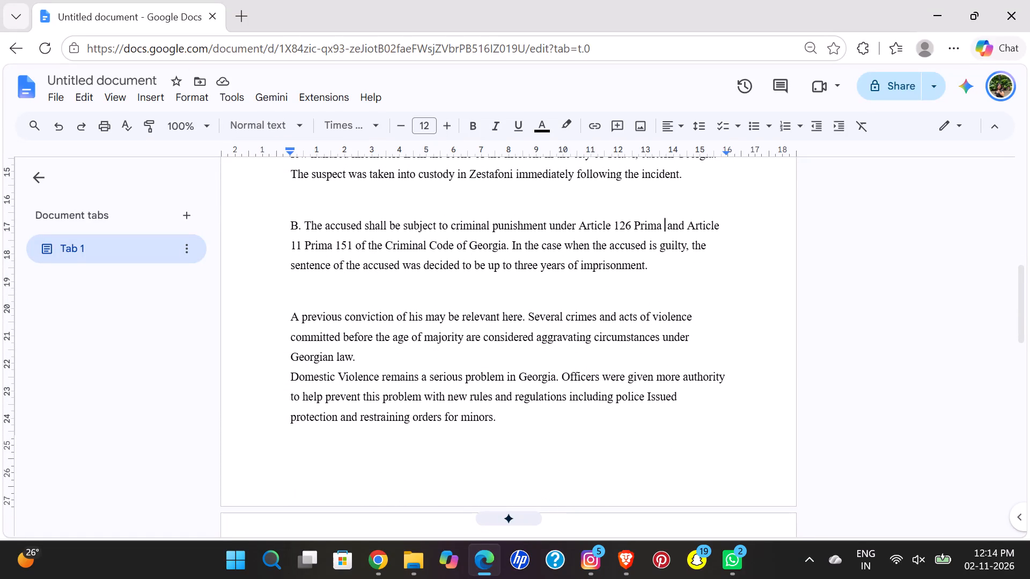
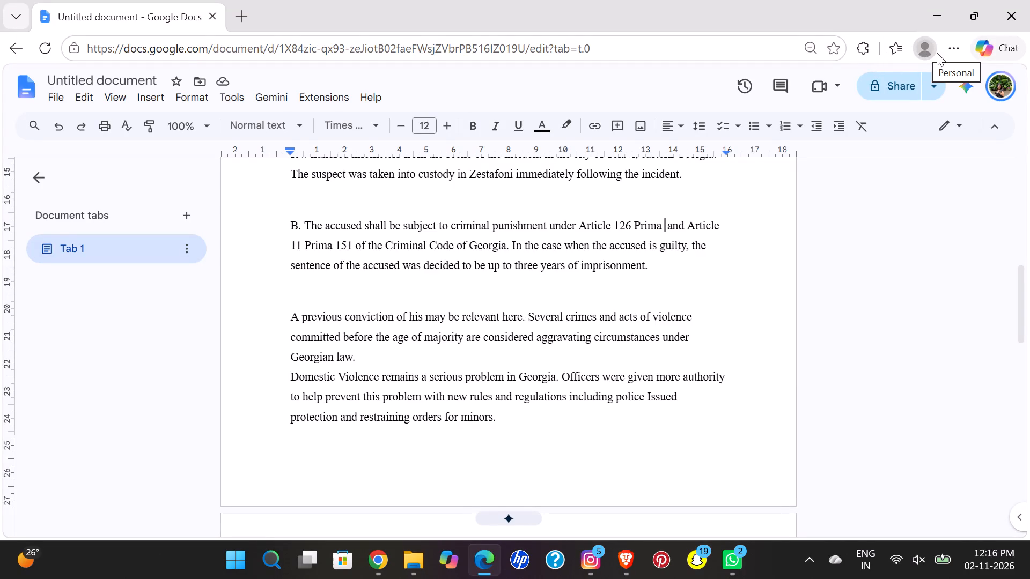
Copy the article document's web address.
scroll(903, 110, "down", 3)
scroll(944, 107, "up", 1)
scroll(854, 234, "up", 7)
scroll(631, 286, "up", 1)
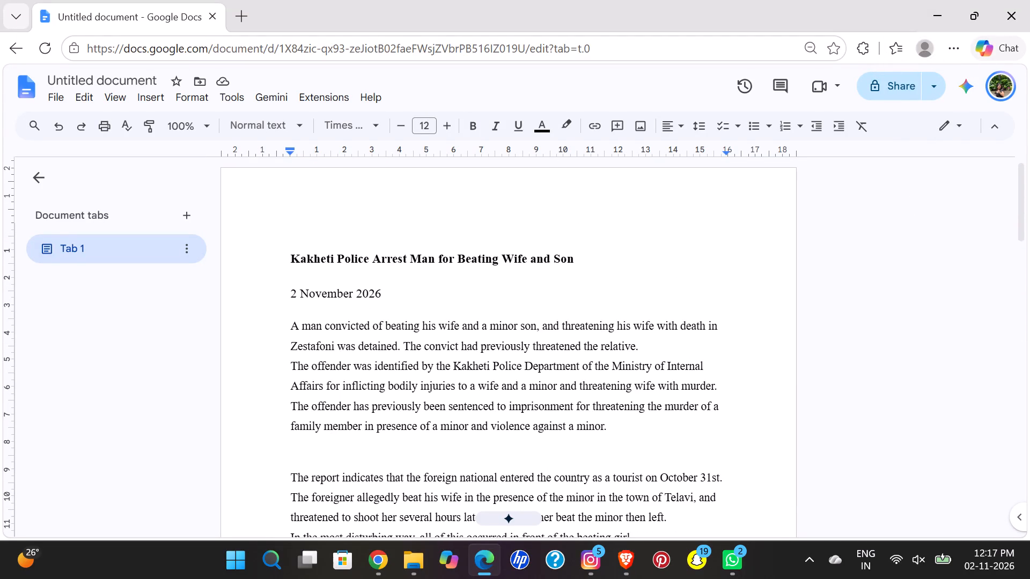
triple_click(442, 51)
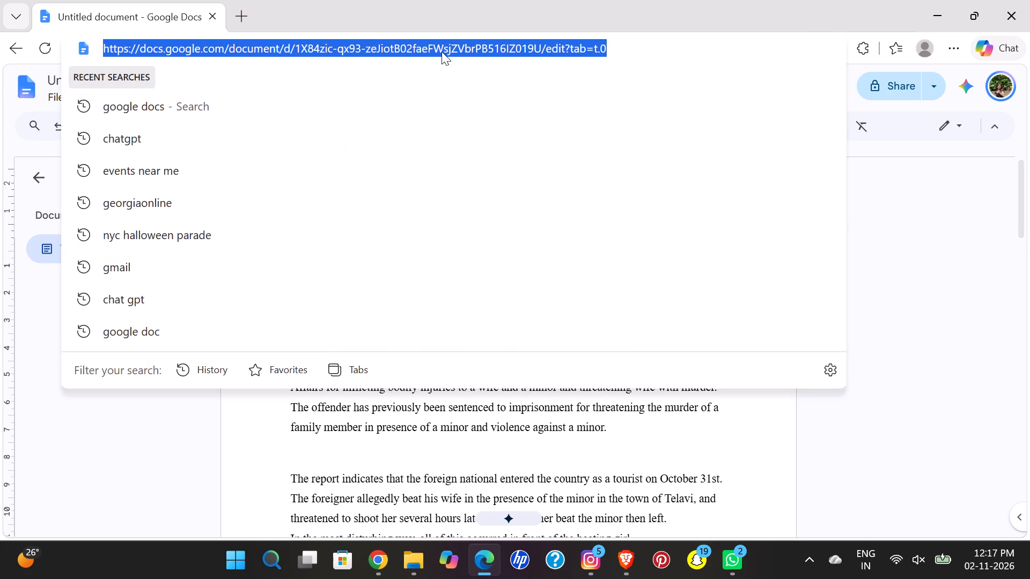
key("ctrl+c")
left_click(888, 472)
Review the article from its headline down to the closing paragraph on domestic violence in Georgia.
scroll(493, 416, "down", 1)
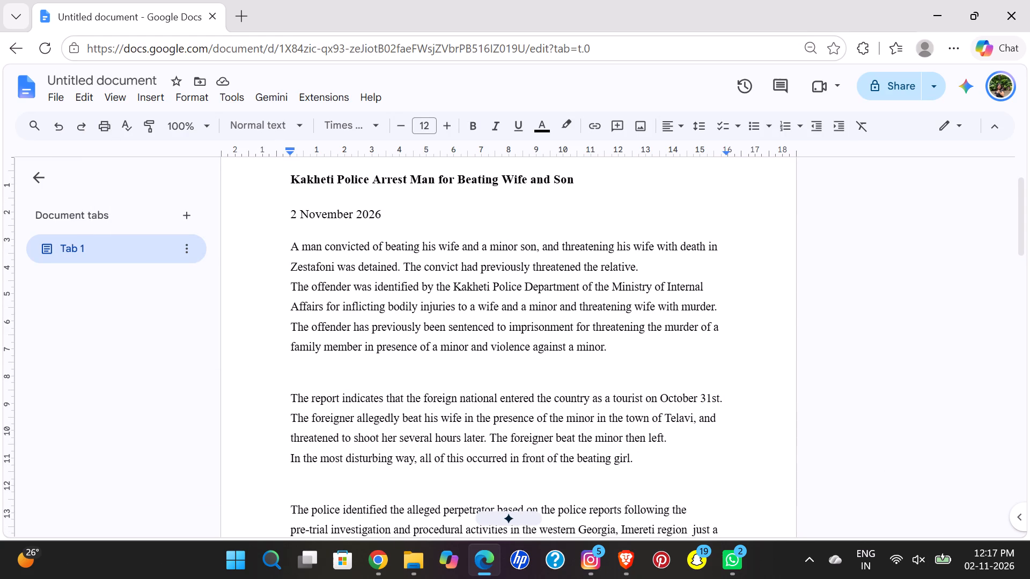
scroll(528, 406, "down", 1)
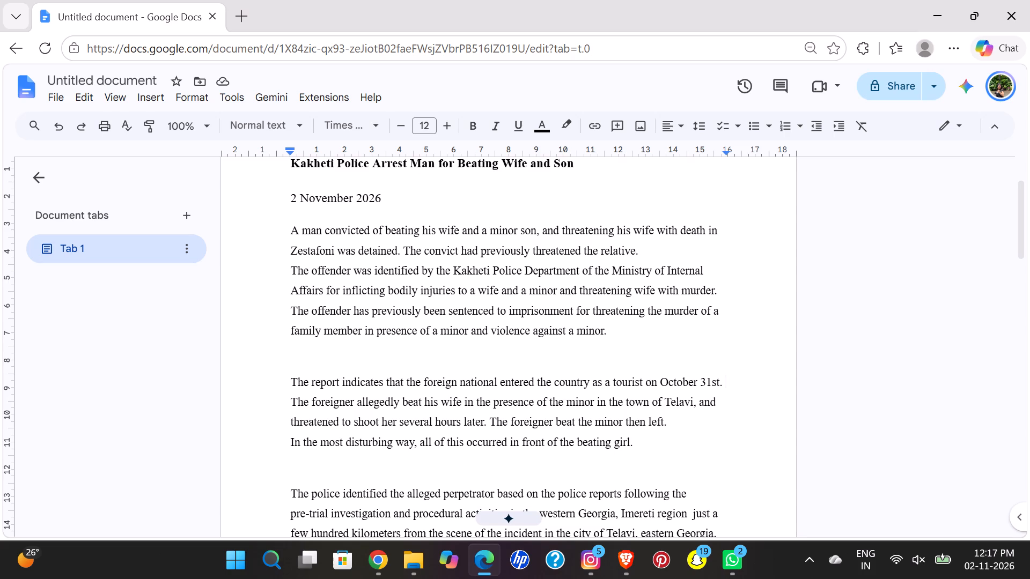
scroll(418, 340, "down", 1)
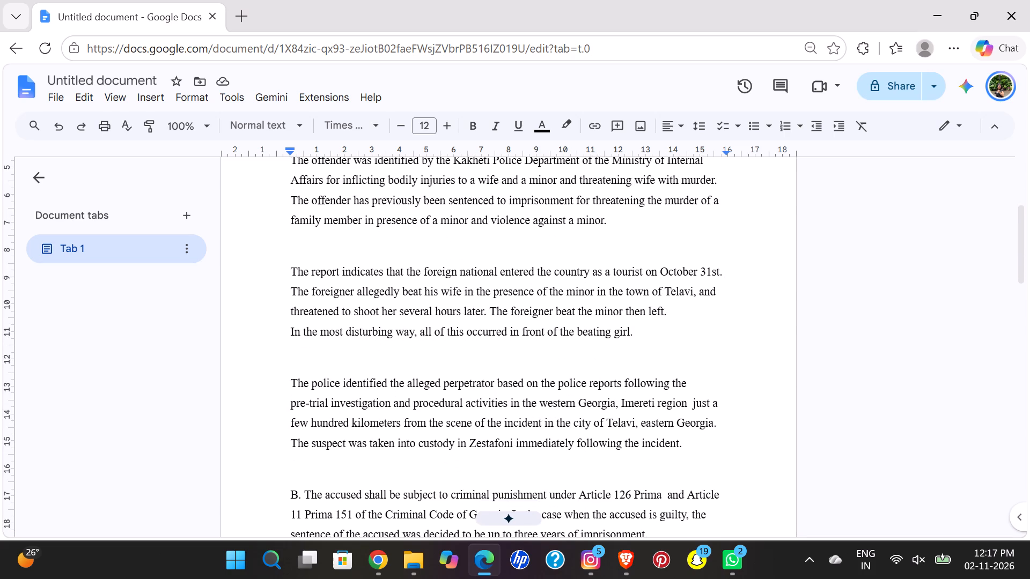
scroll(418, 340, "down", 3)
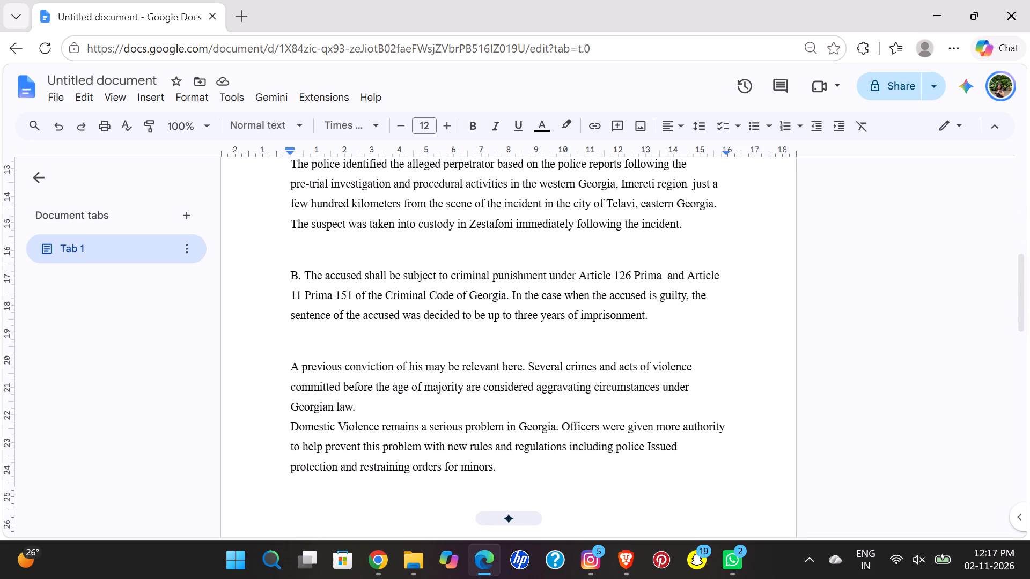
Switch to Chrome and copy "articles 126 Prima and 11 Prima 151 of the Criminal Code" from the translated police Facebook post.
scroll(418, 340, "down", 2)
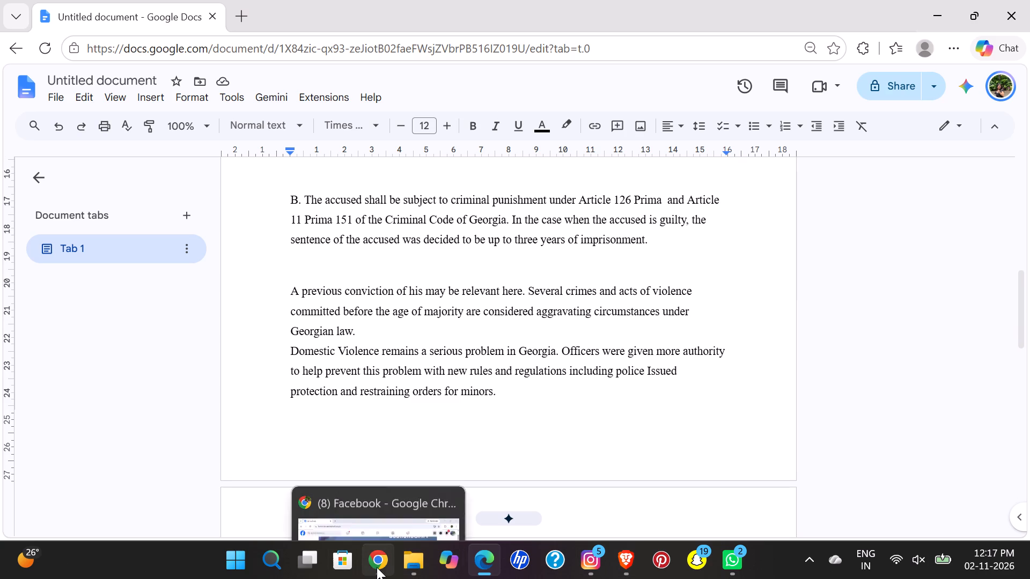
left_click(375, 504)
scroll(558, 536, "down", 6)
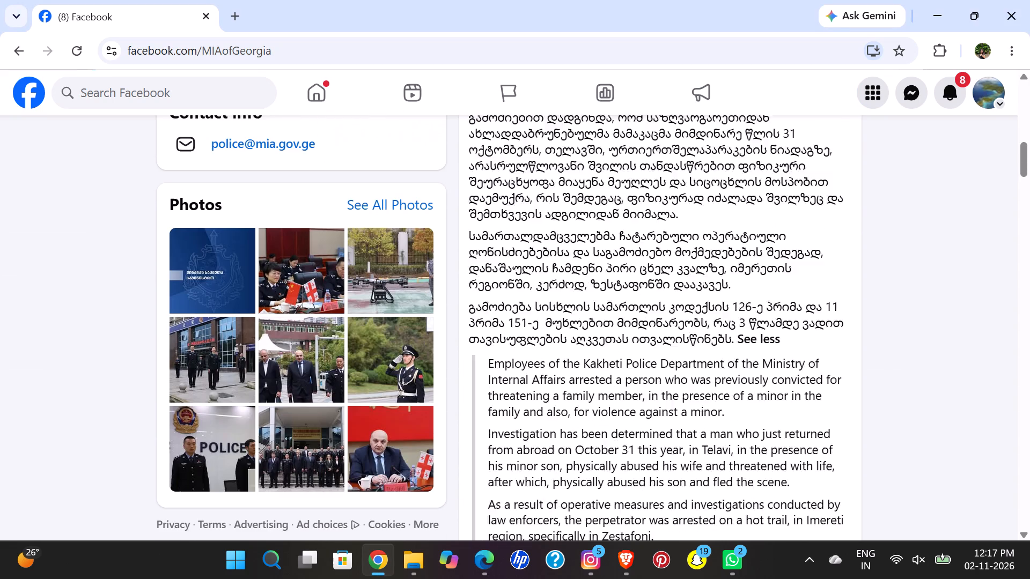
scroll(558, 536, "down", 1)
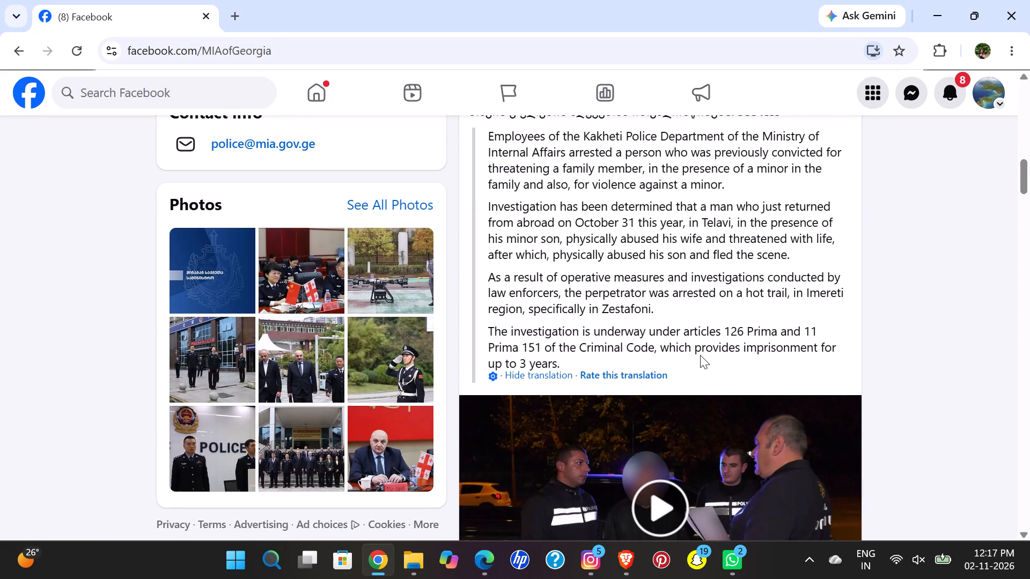
left_click_drag(687, 327, 715, 350)
left_click(732, 295)
left_click_drag(681, 330, 658, 348)
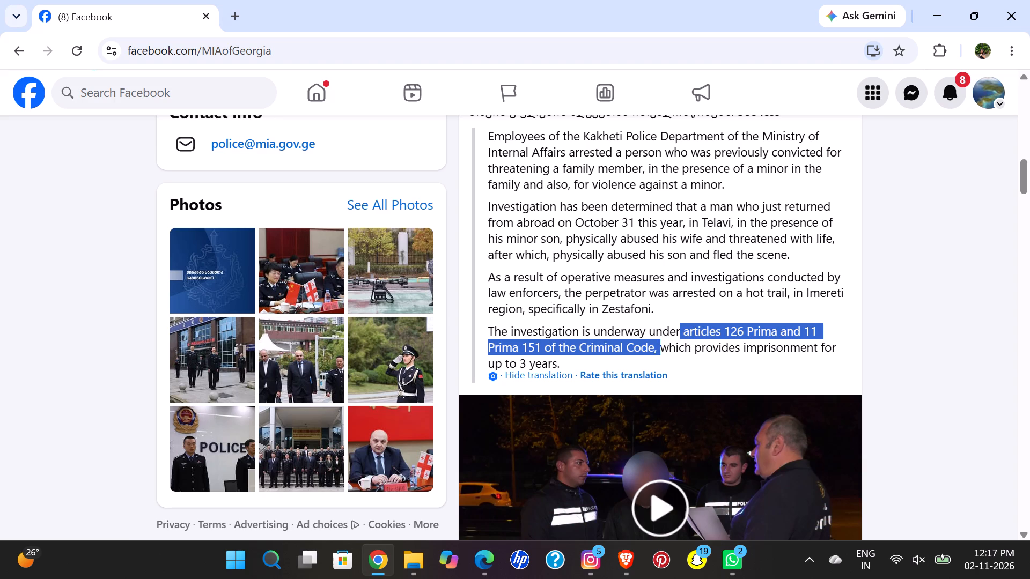
left_click_drag(658, 348, 654, 346)
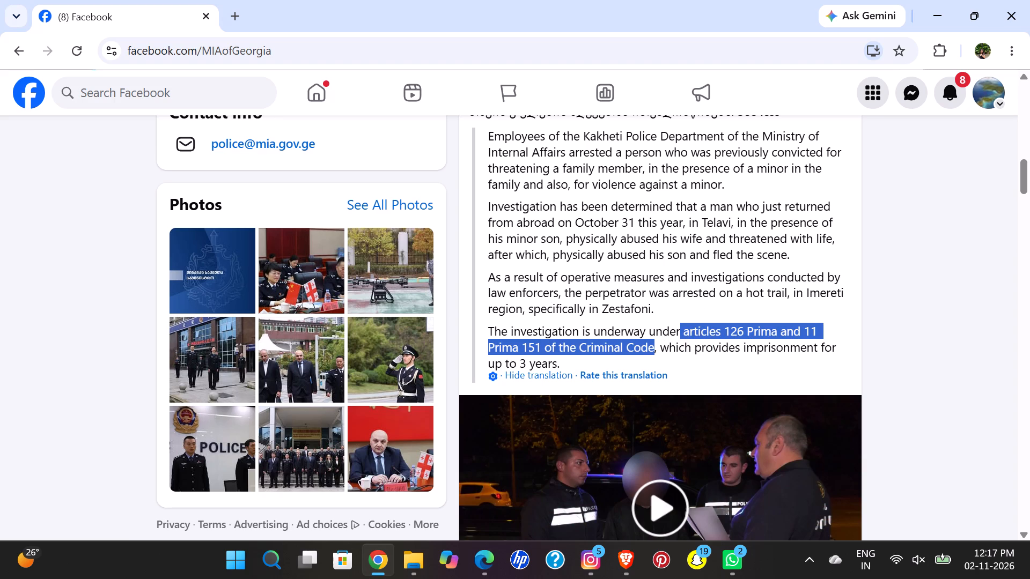
right_click(605, 346)
left_click(662, 161)
Search Google in a new browser tab for the copied phrase "articles 126 Prima and 11 Prima 151 of the Criminal Code".
left_click(369, 515)
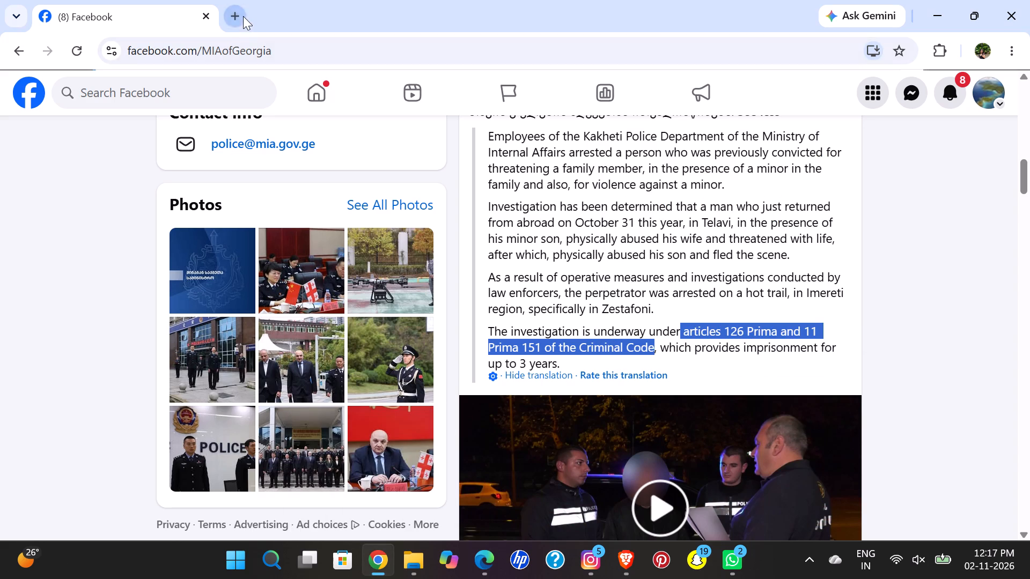
left_click(243, 16)
left_click(329, 305)
key("ctrl+v")
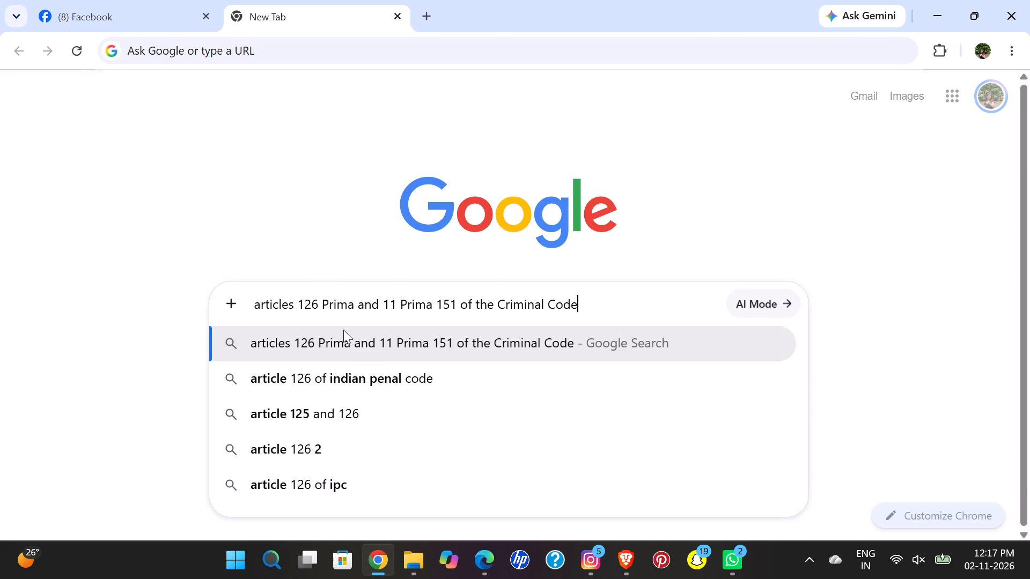
key("Return")
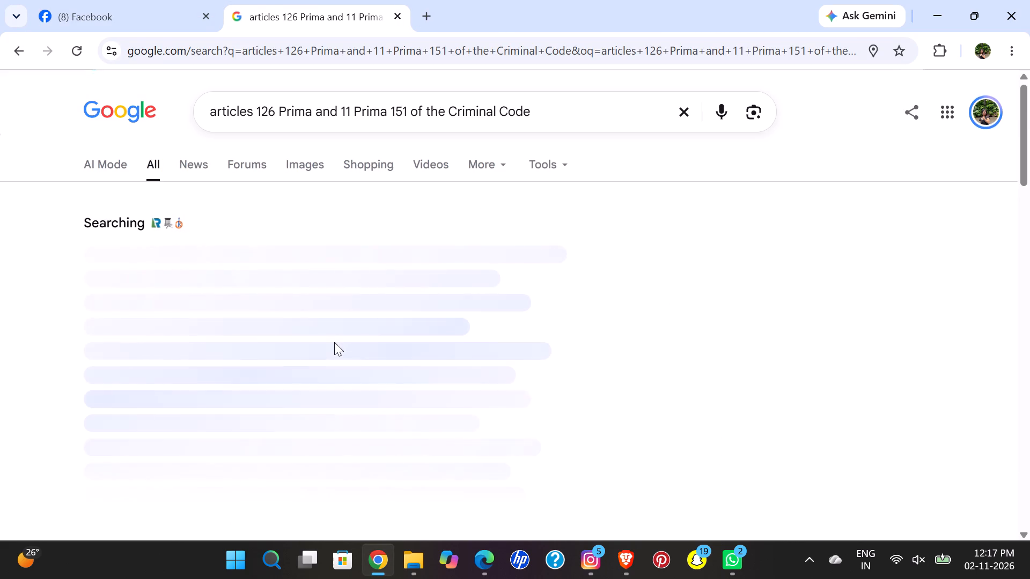
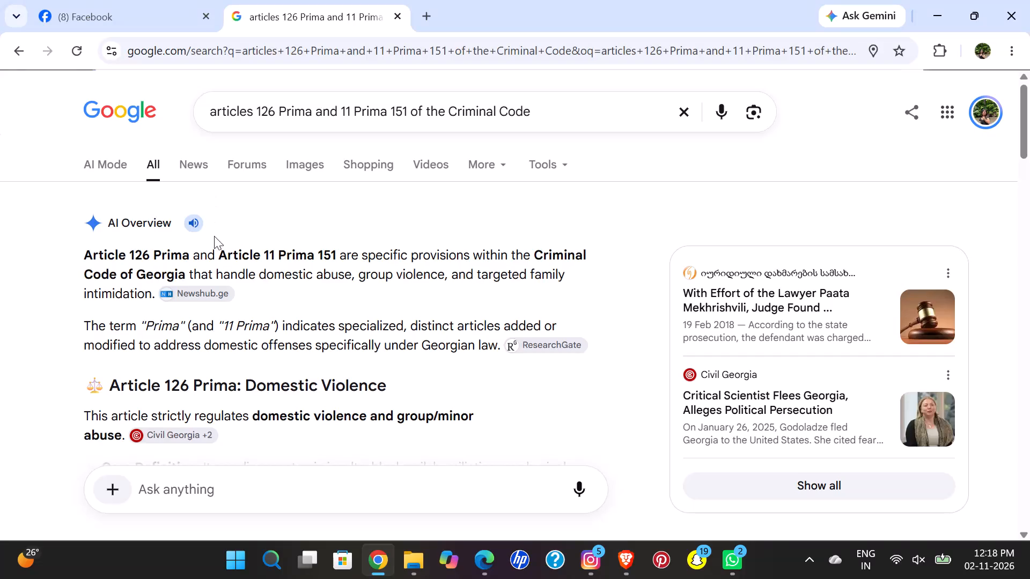
Read the search overview of Articles 126 Prima and 11 Prima 151 of the Criminal Code, and close the search results.
scroll(209, 255, "down", 1)
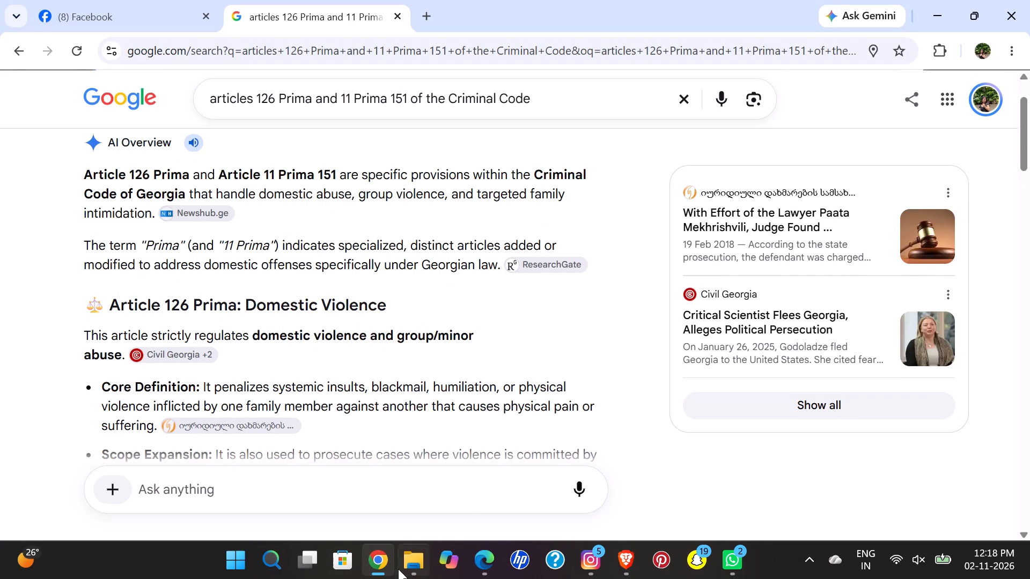
left_click(395, 16)
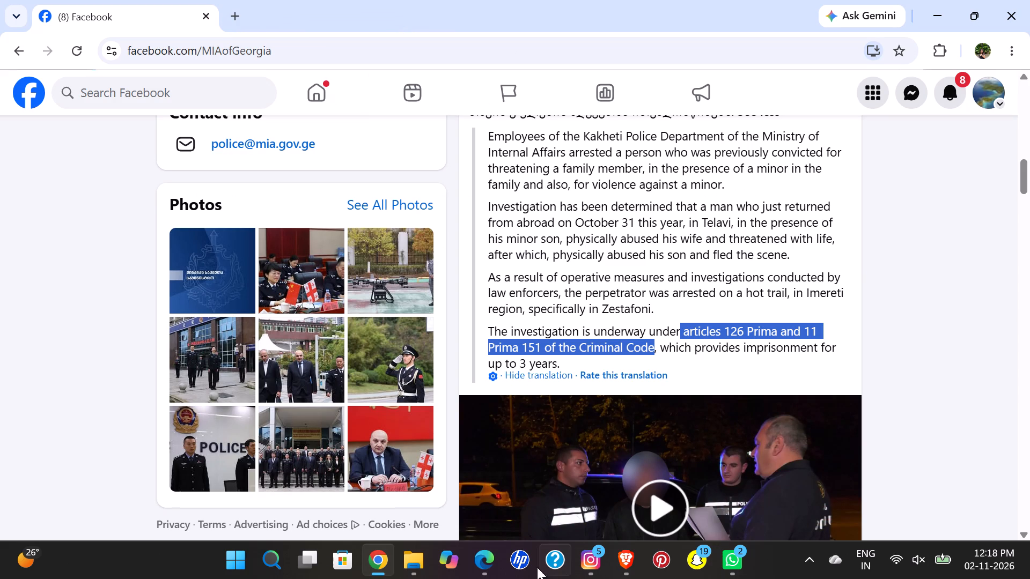
Switch back to the article in Edge and review its final paragraphs on victim assistance, investigation status and the victims' conditions.
left_click(493, 467)
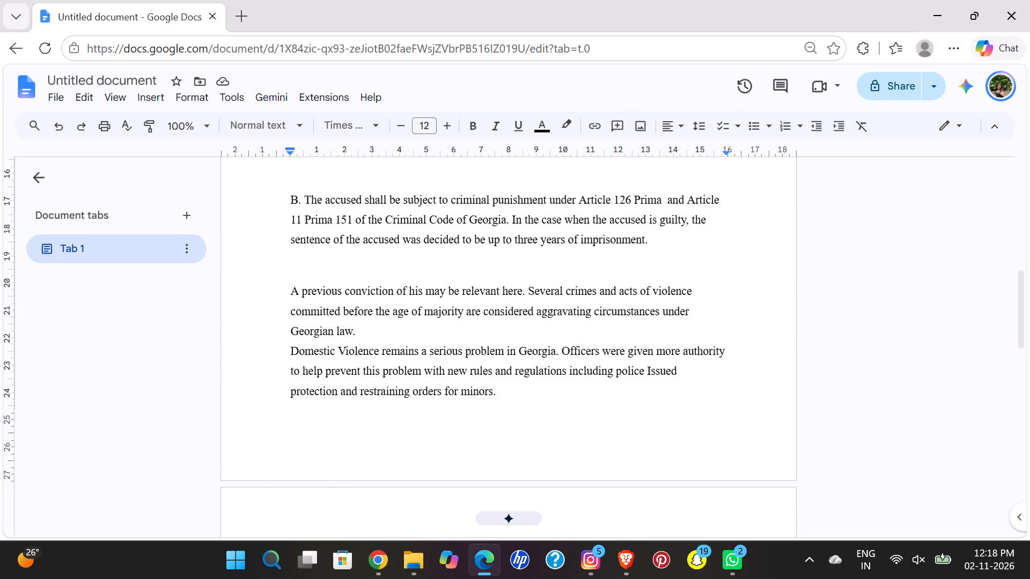
scroll(554, 411, "down", 4)
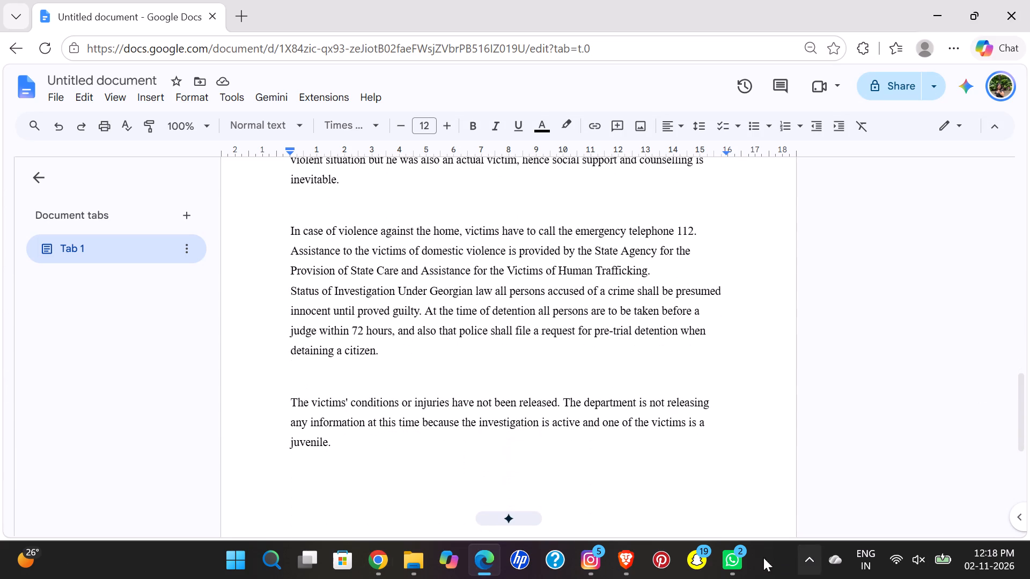
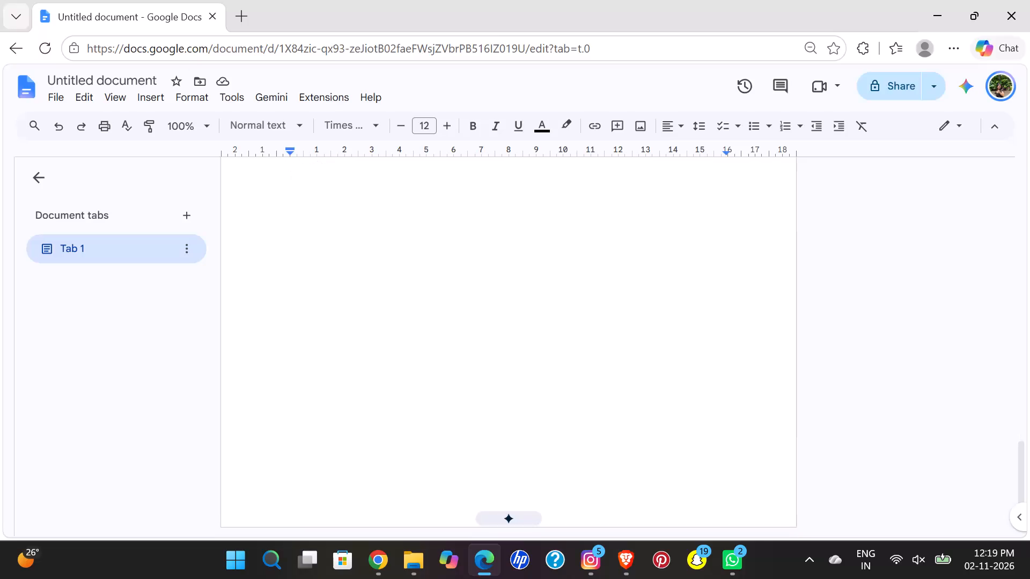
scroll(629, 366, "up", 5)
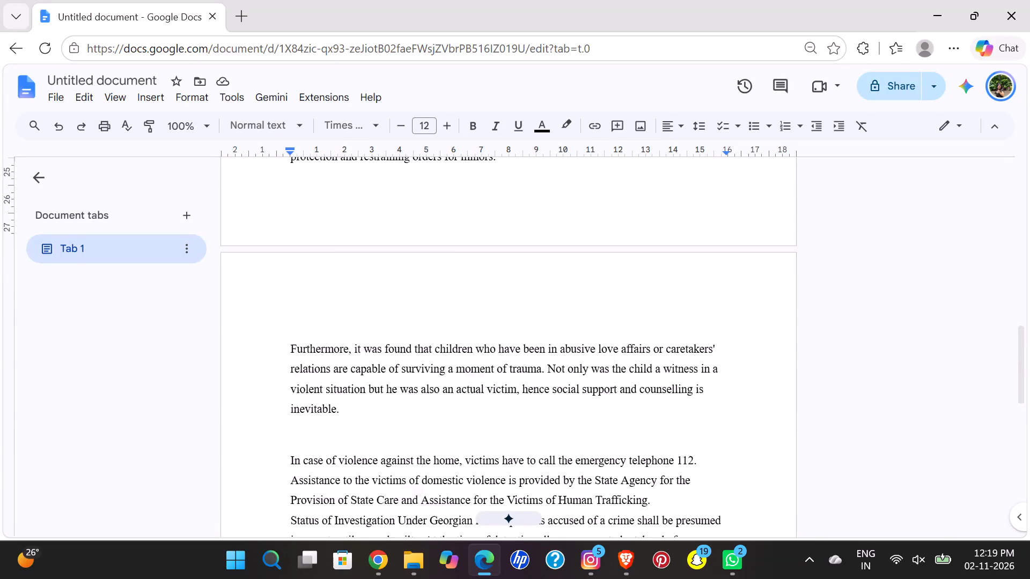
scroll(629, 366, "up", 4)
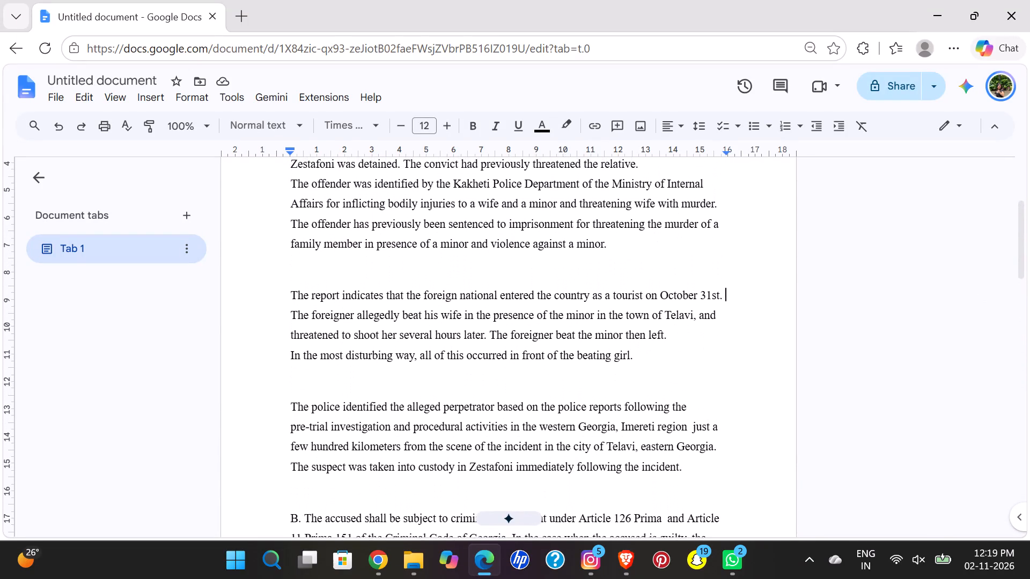
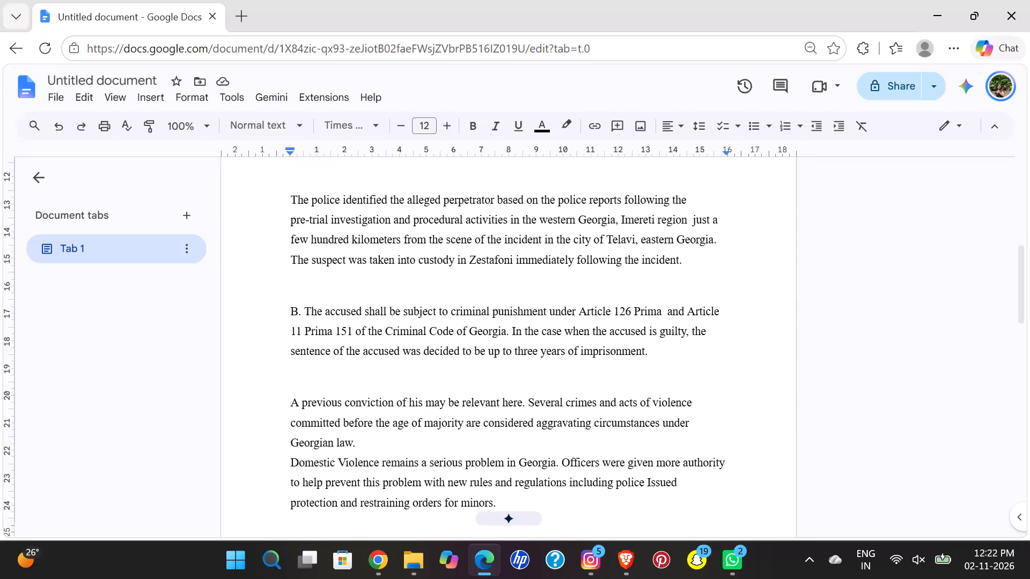
Review the rest of the article through the end of page two, and recheck it from the headline to the paragraph on children's trauma.
scroll(481, 466, "down", 1)
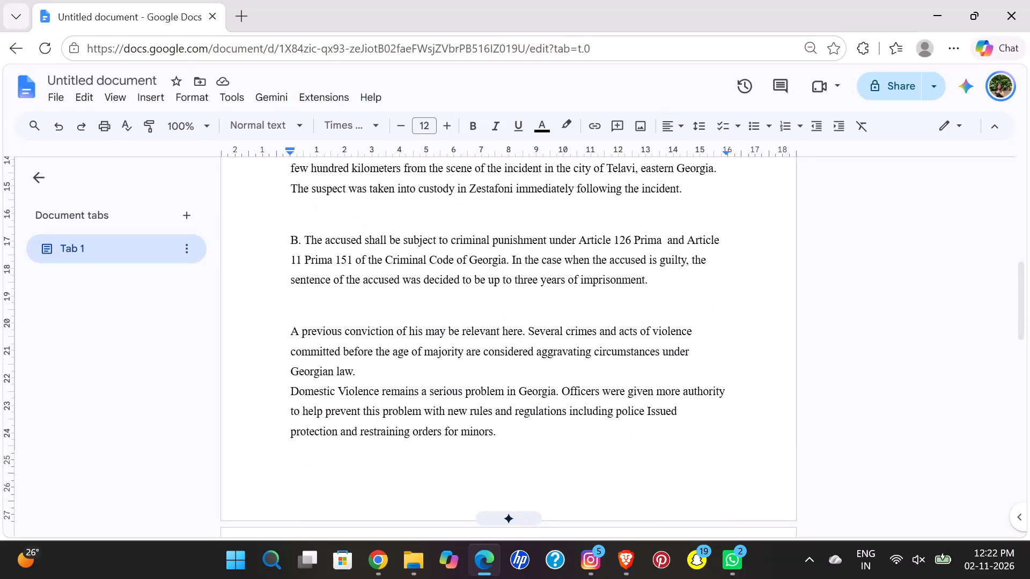
scroll(481, 466, "down", 4)
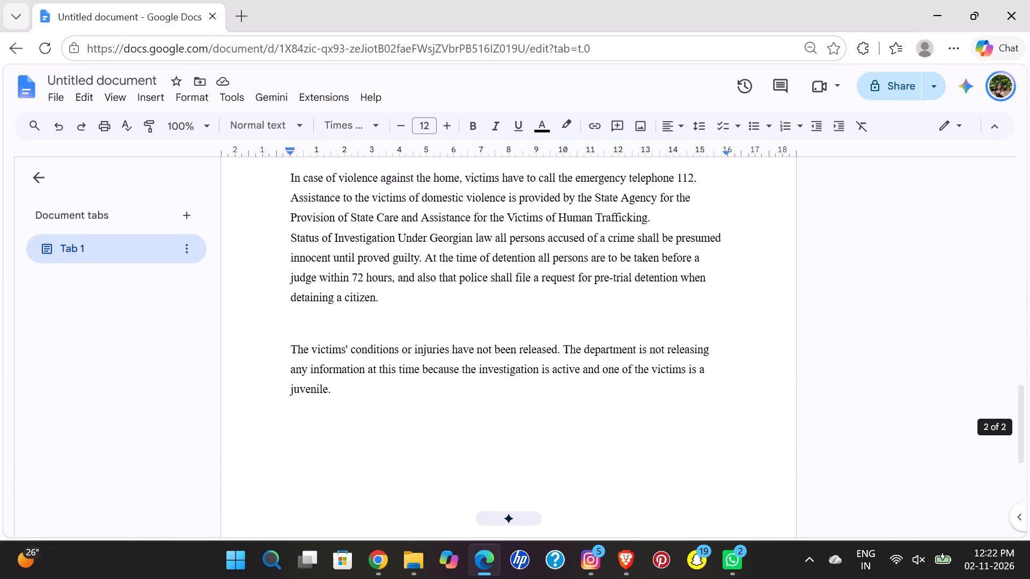
scroll(481, 466, "down", 6)
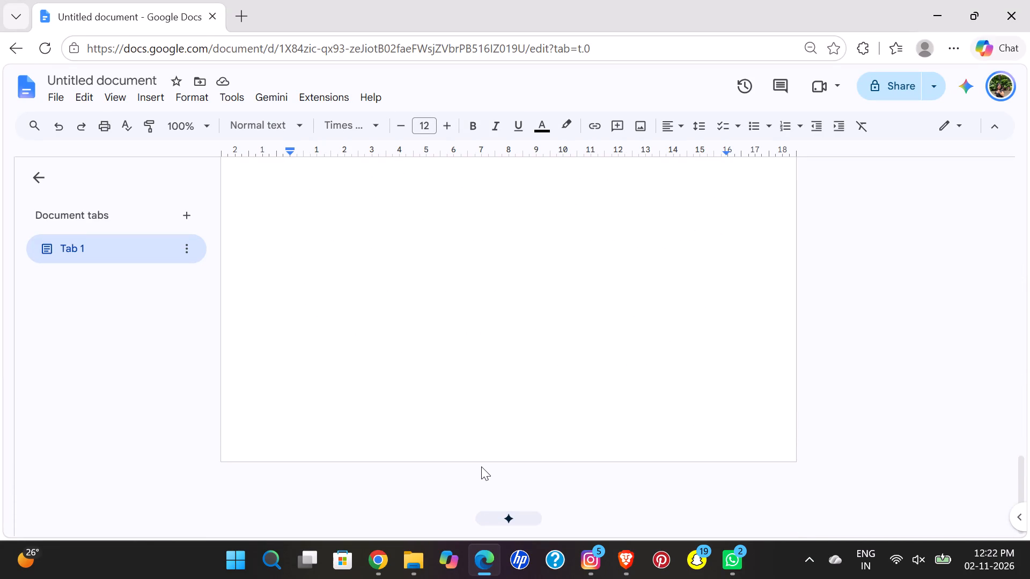
scroll(481, 466, "up", 4)
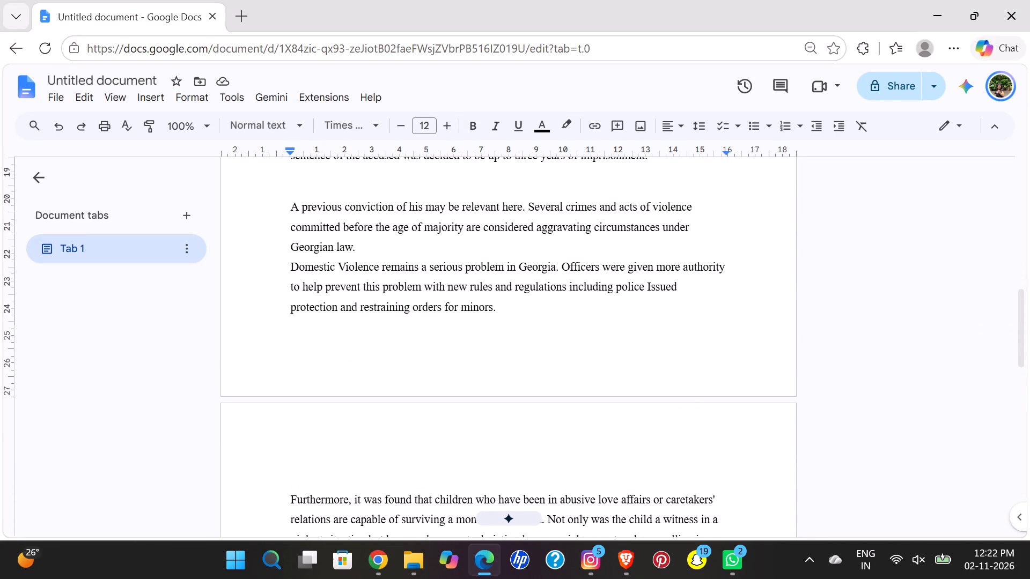
scroll(481, 466, "up", 5)
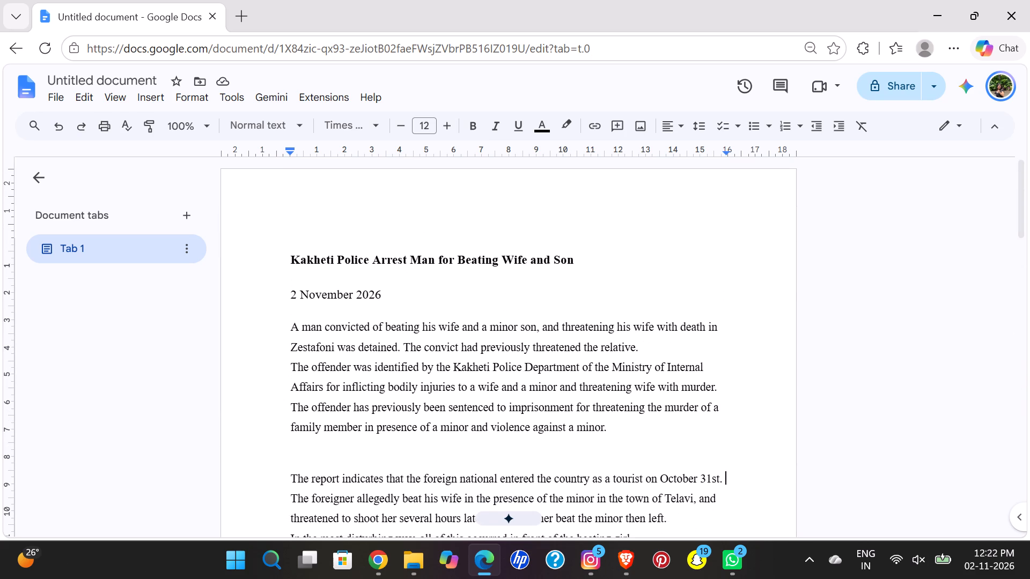
scroll(481, 466, "up", 1)
scroll(481, 466, "down", 3)
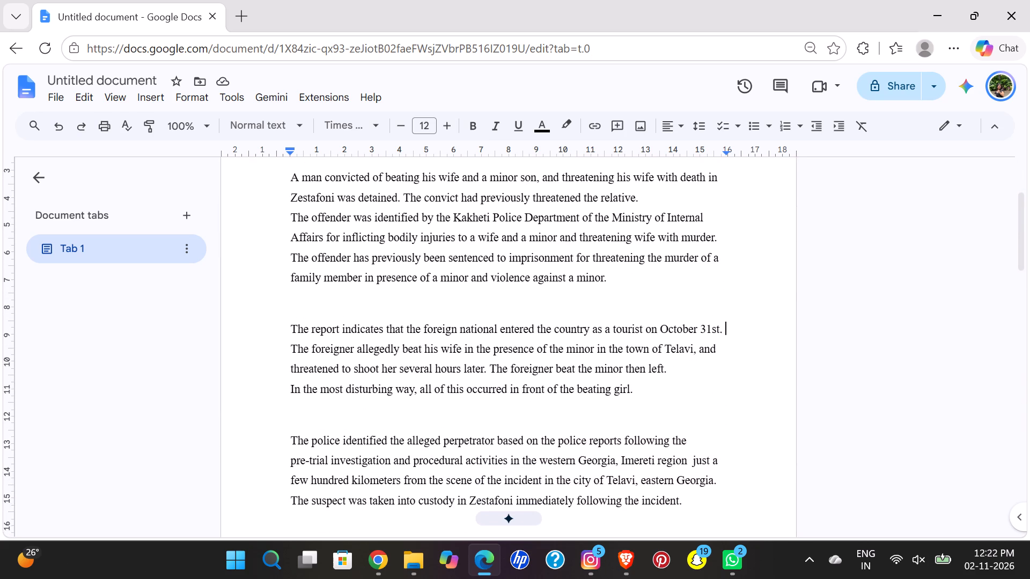
scroll(481, 466, "down", 5)
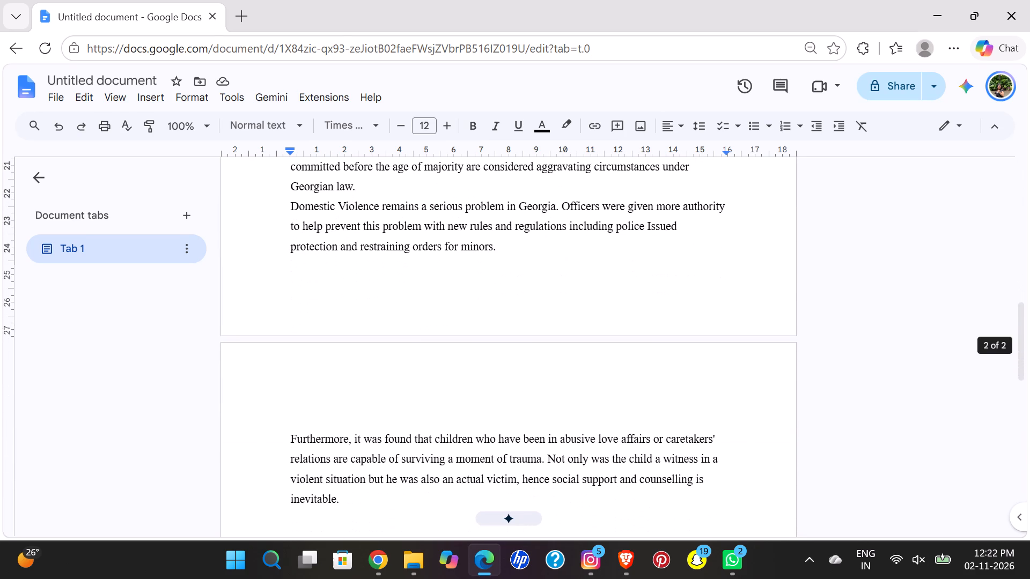
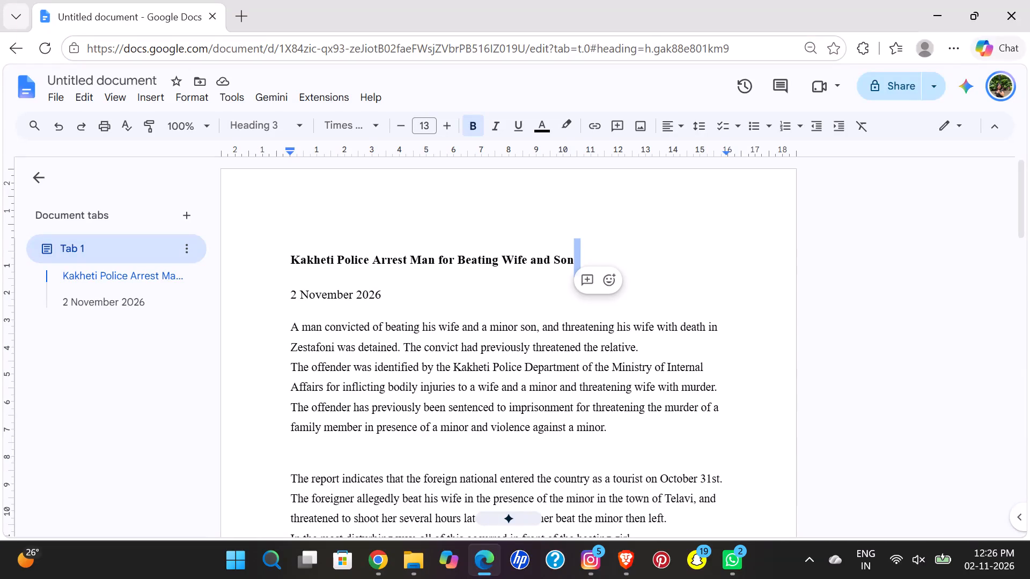
Start sharing the document and save it under the suggested name "Kakheti Police Arrest Man for Beating Wife and Son".
left_click(896, 79)
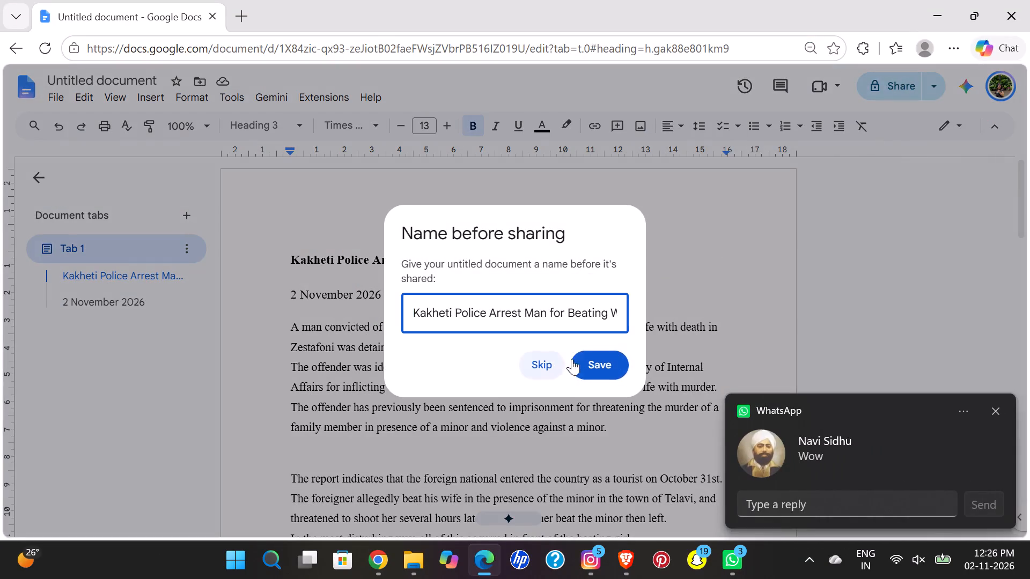
left_click(593, 365)
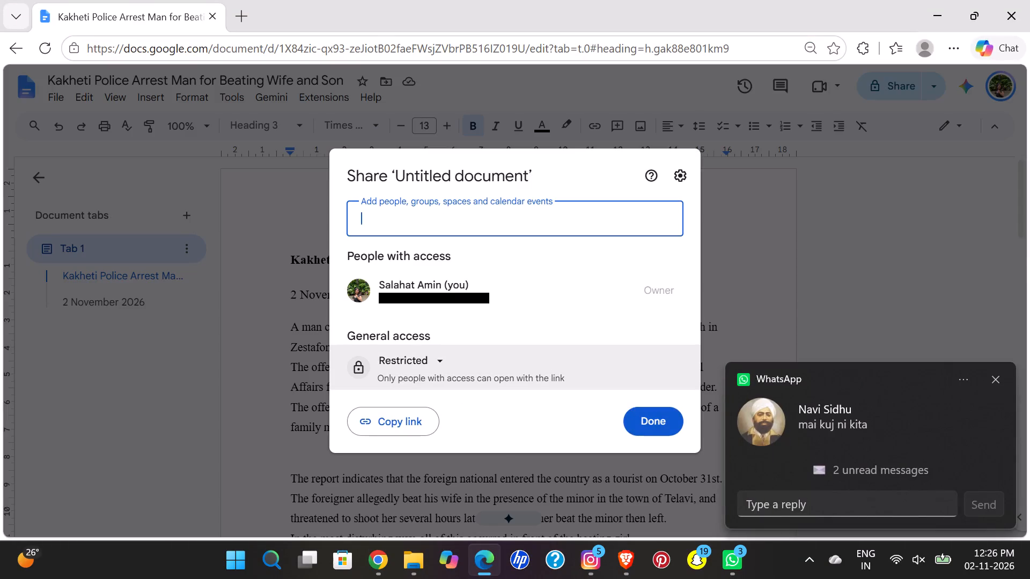
Set the document's general access to "Anyone with the link" as Viewer, and return to the article text.
left_click(411, 374)
left_click(386, 365)
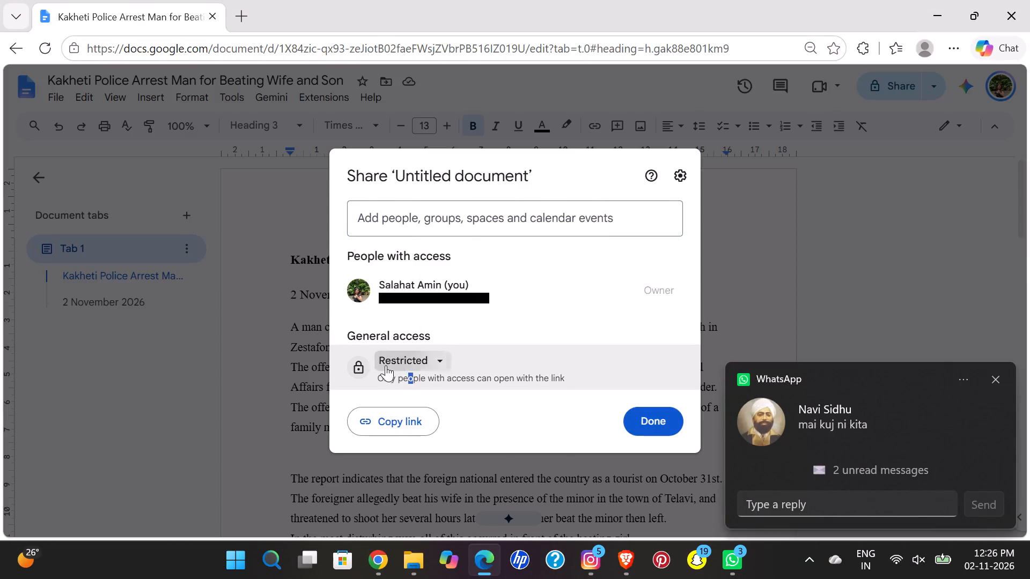
left_click(429, 426)
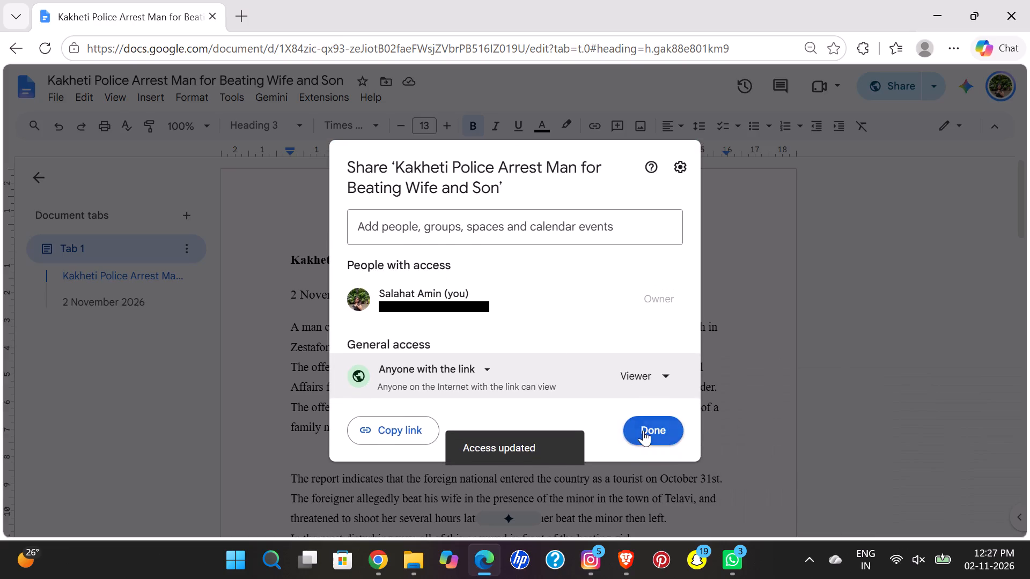
left_click(643, 430)
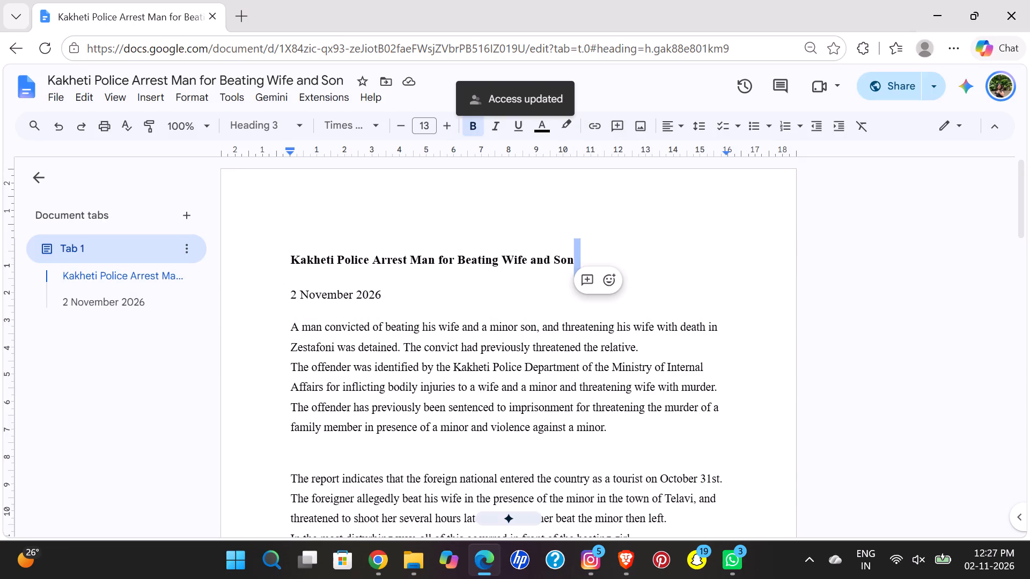
left_click(724, 412)
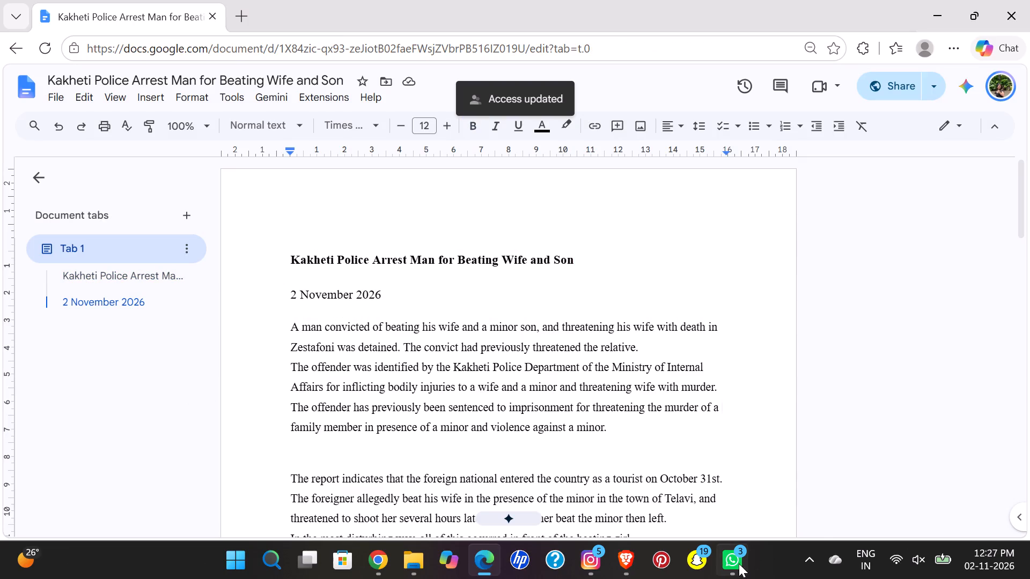
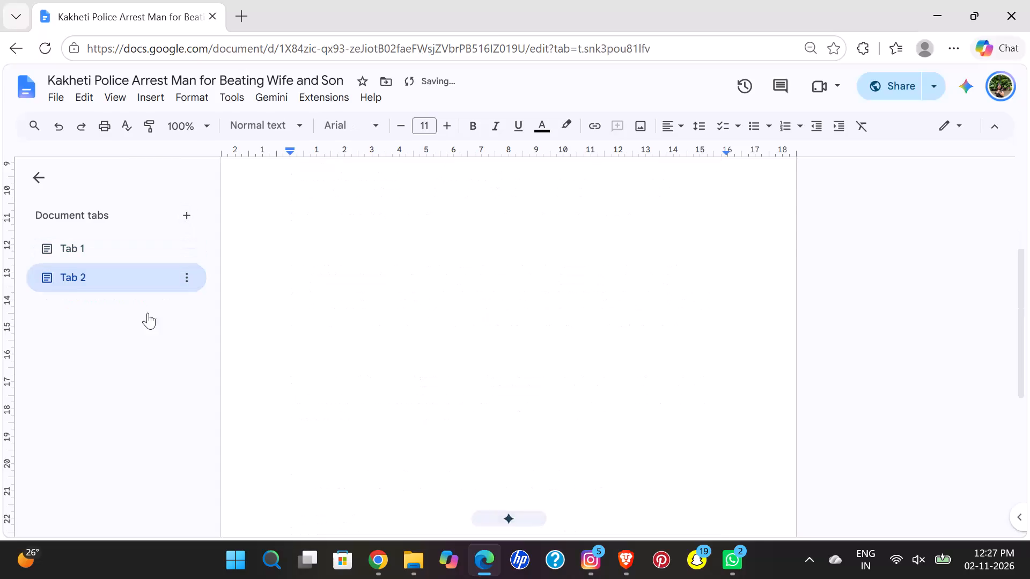
Delete the blank Tab 2 from the document, leaving the article in Tab 1 open.
left_click(133, 253)
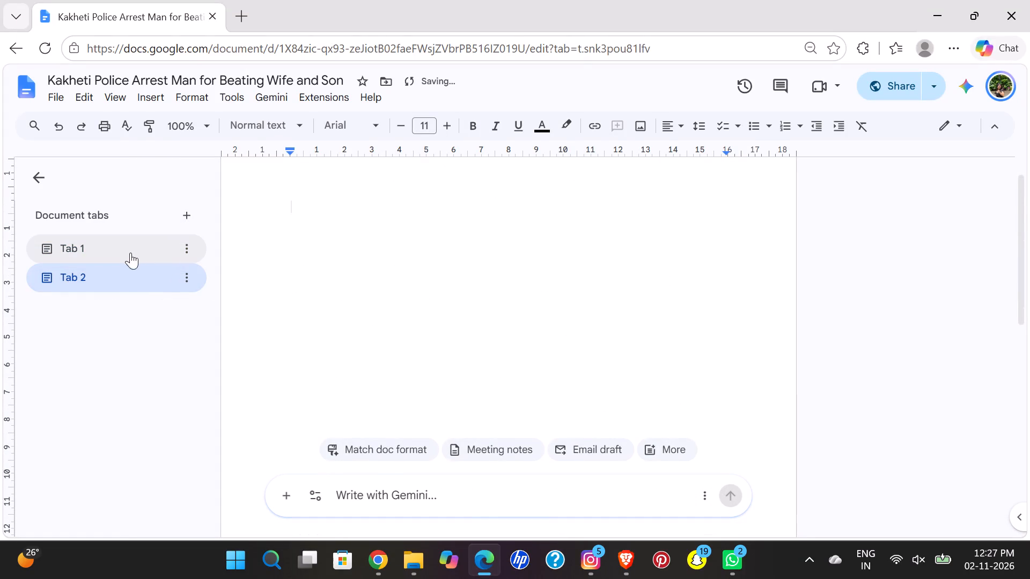
left_click(190, 276)
left_click(249, 313)
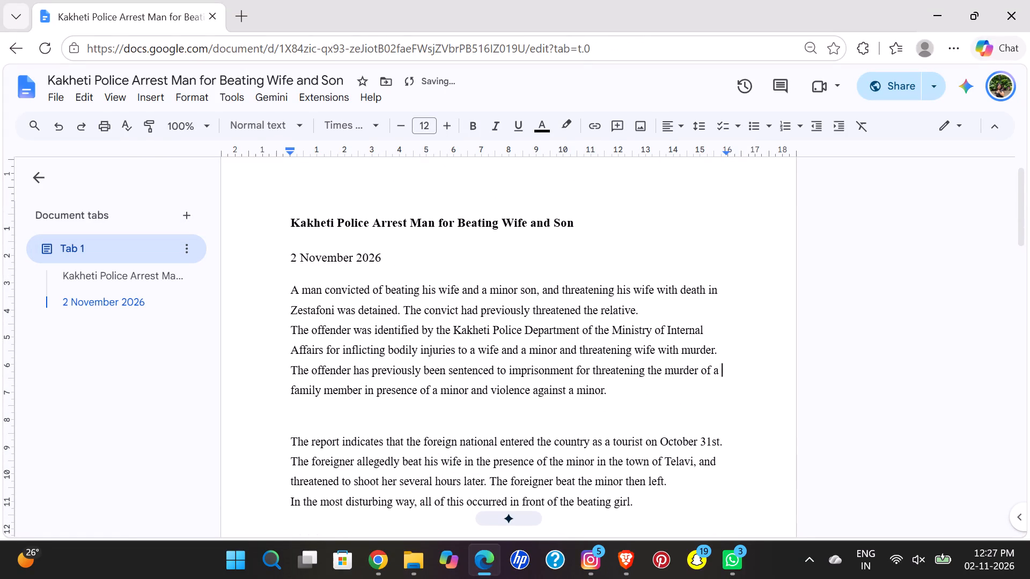
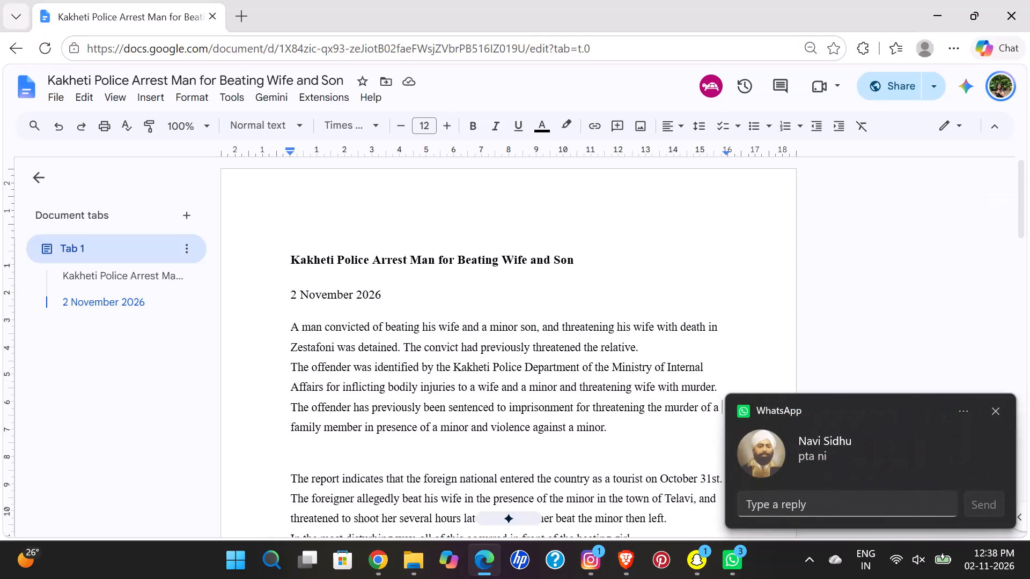
Insert a comma after "November" in the date line beneath the headline, so it reads "2 November, 2026".
left_click(355, 293)
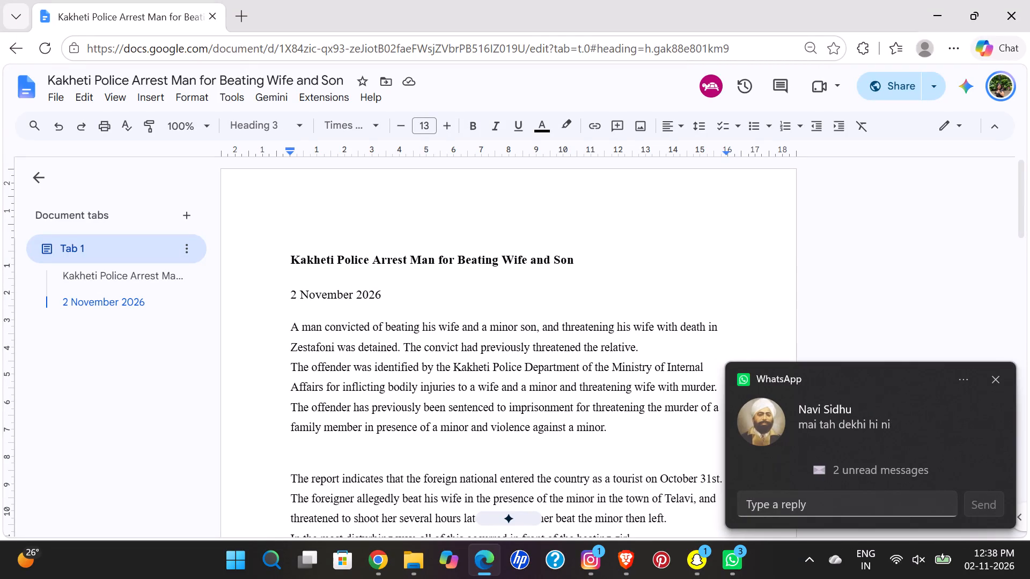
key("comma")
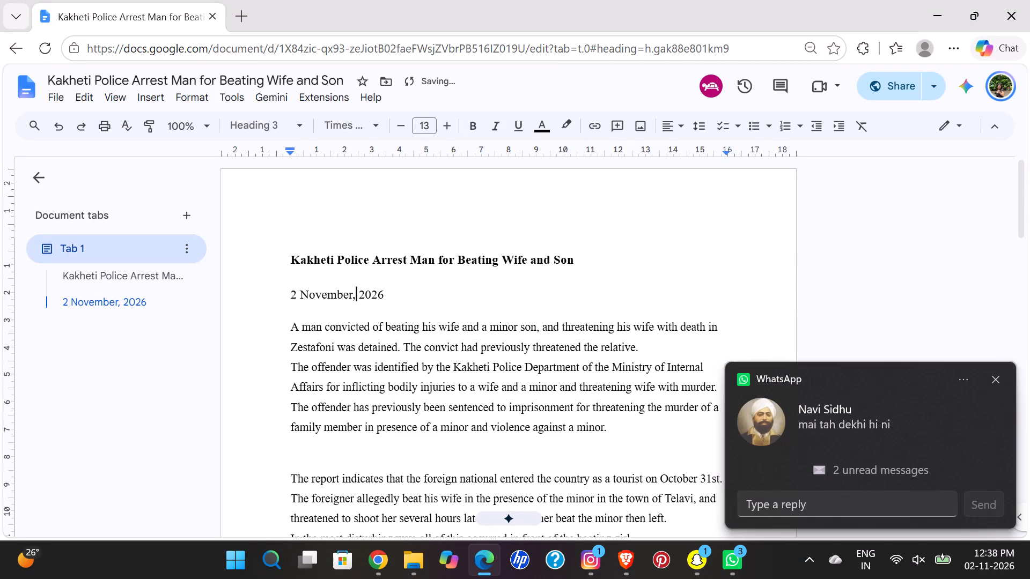
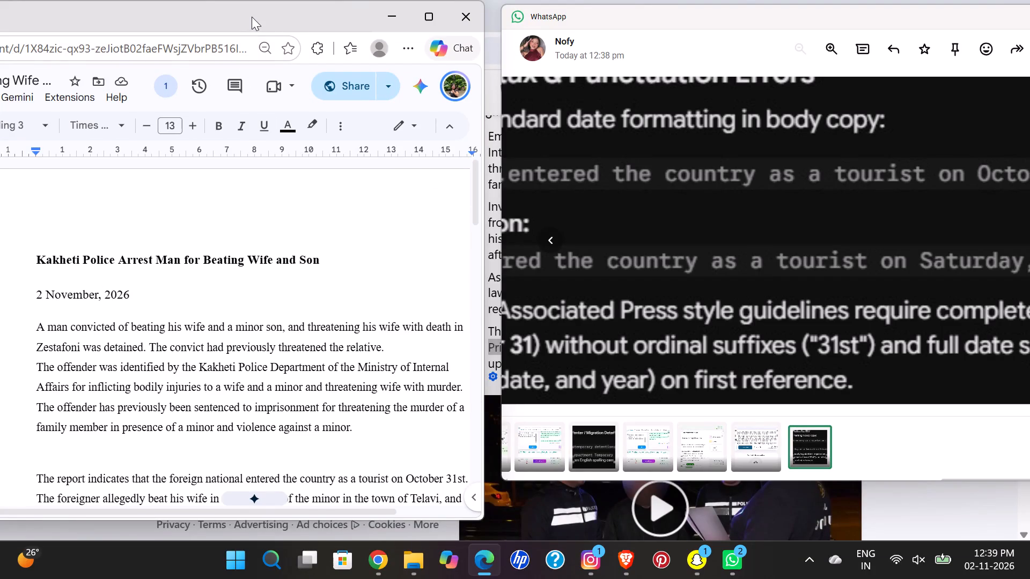
Move the article's browser window farther from the WhatsApp image of date-formatting corrections, keeping both in view.
left_click_drag(252, 16, 219, 18)
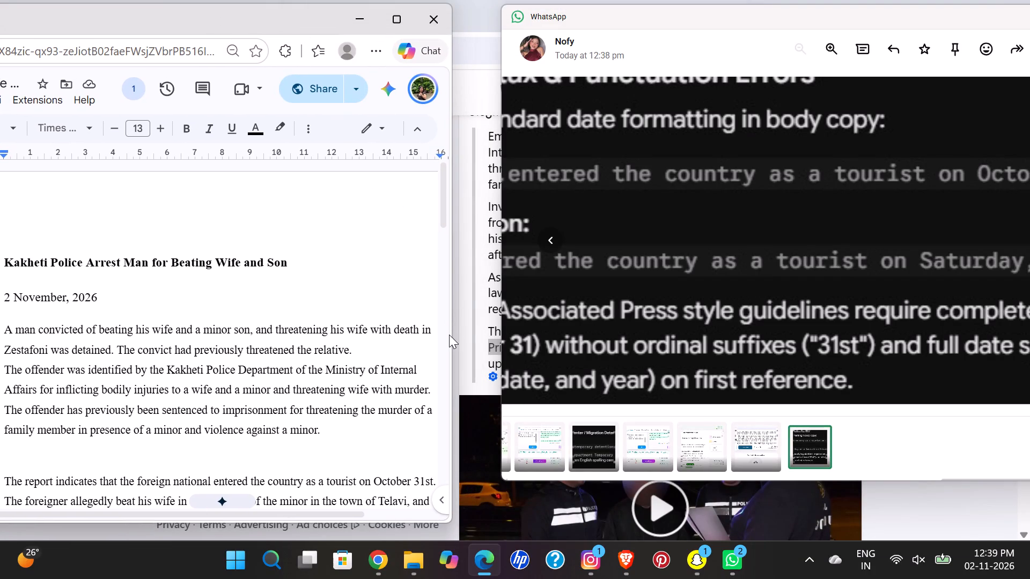
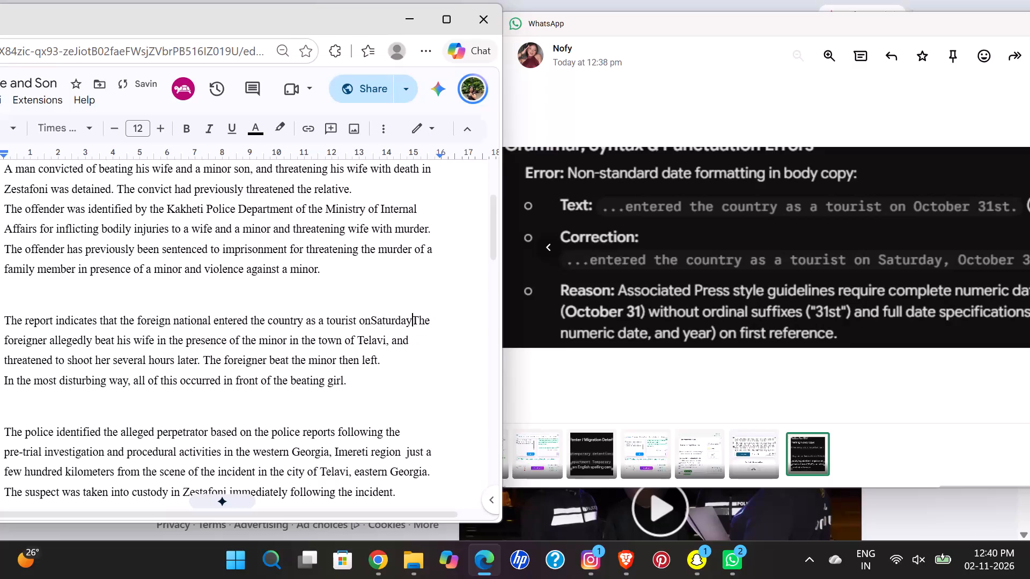
In the tourist entry sentence, separate "on" from "Saturday" with a space and continue the date with a comma and "October".
left_click(370, 320)
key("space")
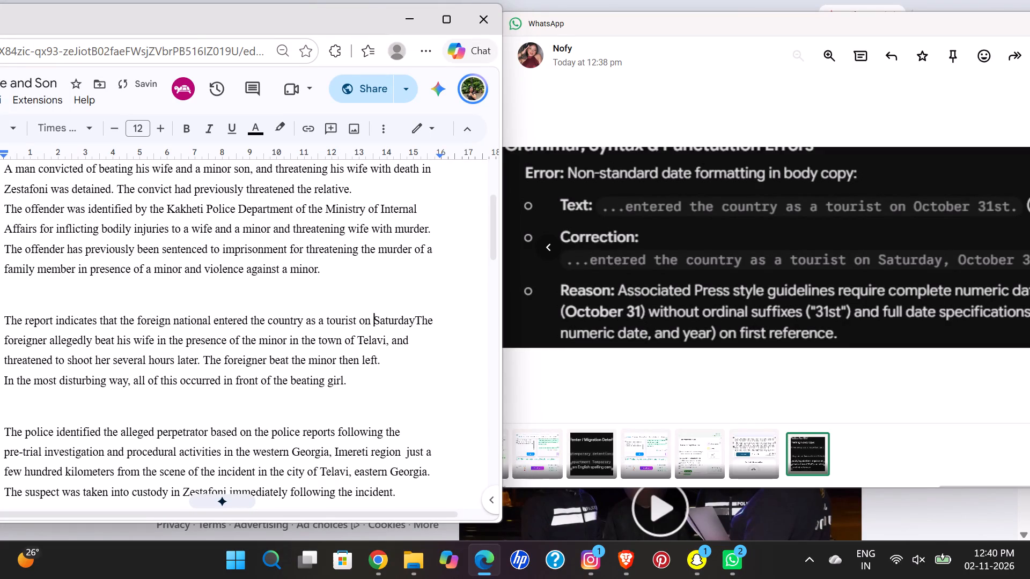
left_click(412, 320)
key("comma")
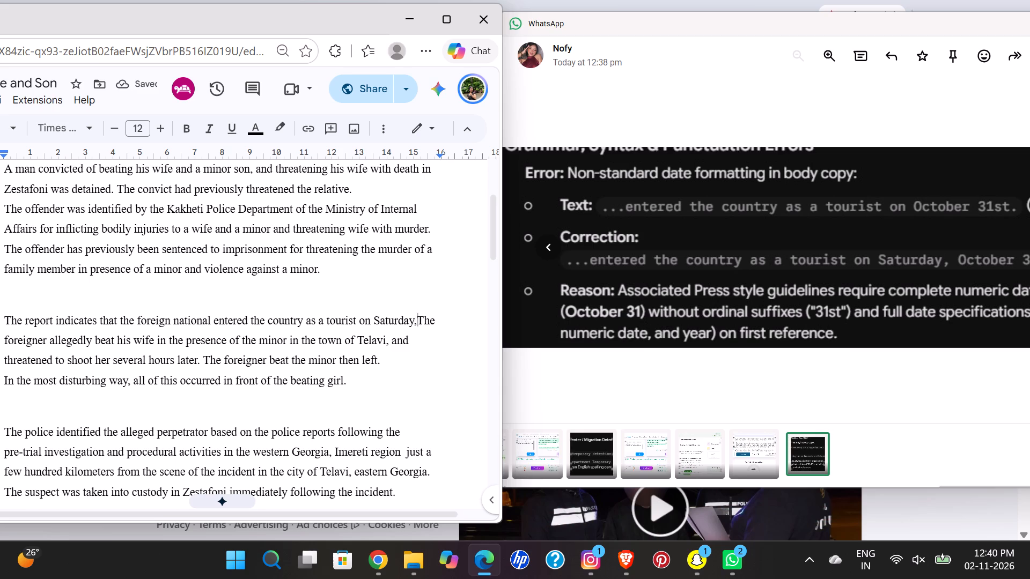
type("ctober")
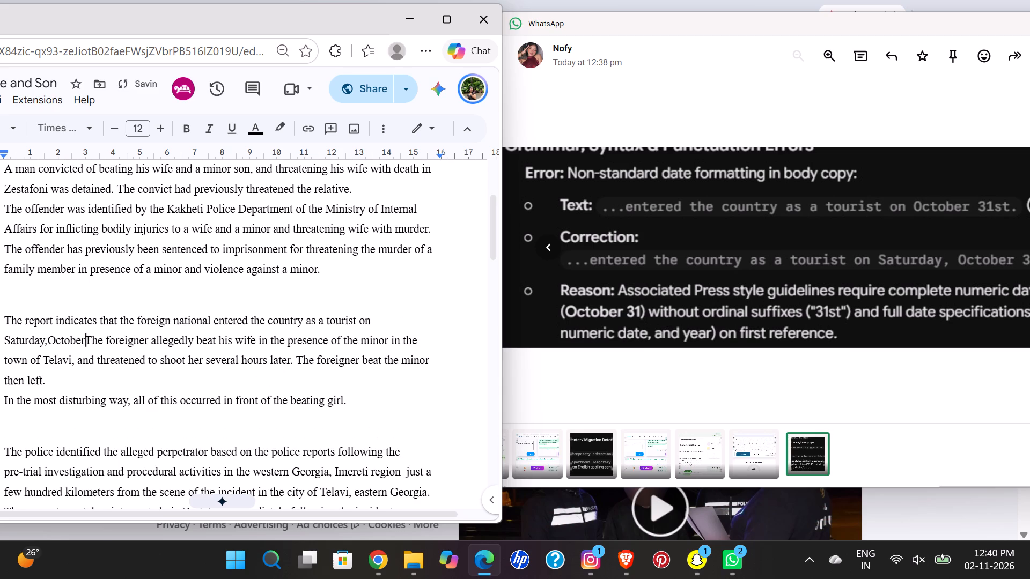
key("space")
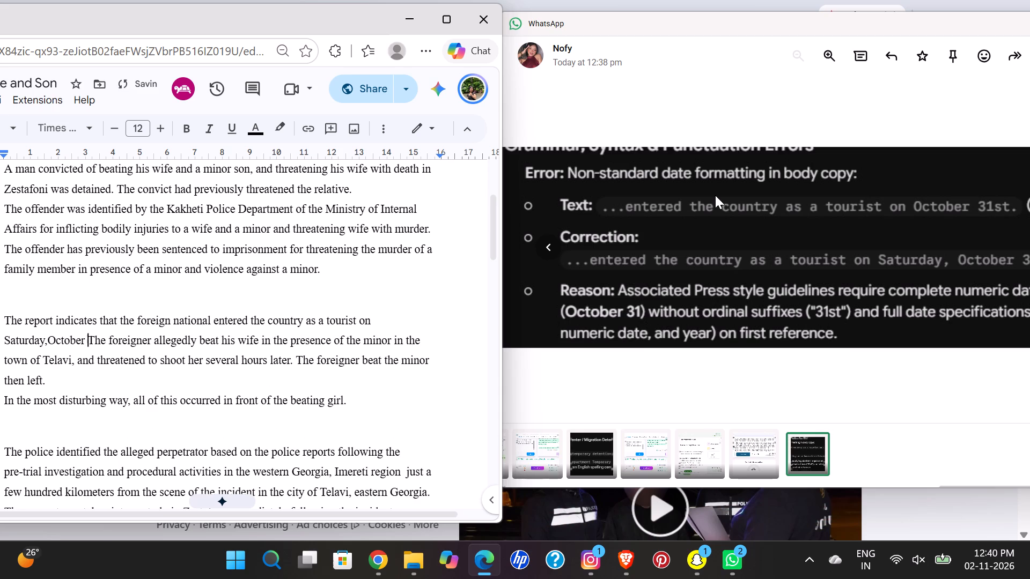
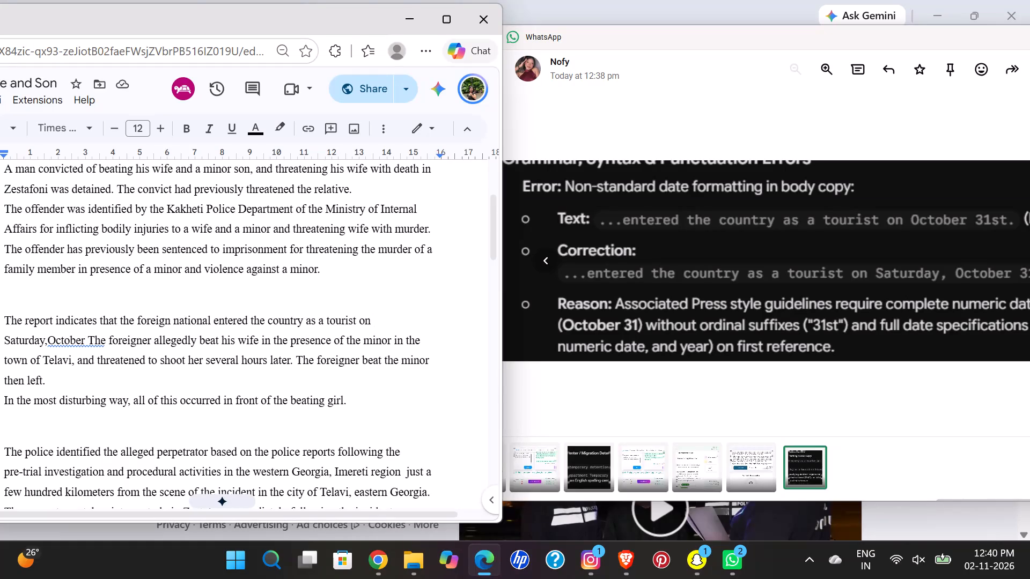
Complete the tourist entry date after "Saturday,October" with "31, 2026" and a period before "The foreigner allegedly beat his wife".
left_click(89, 341)
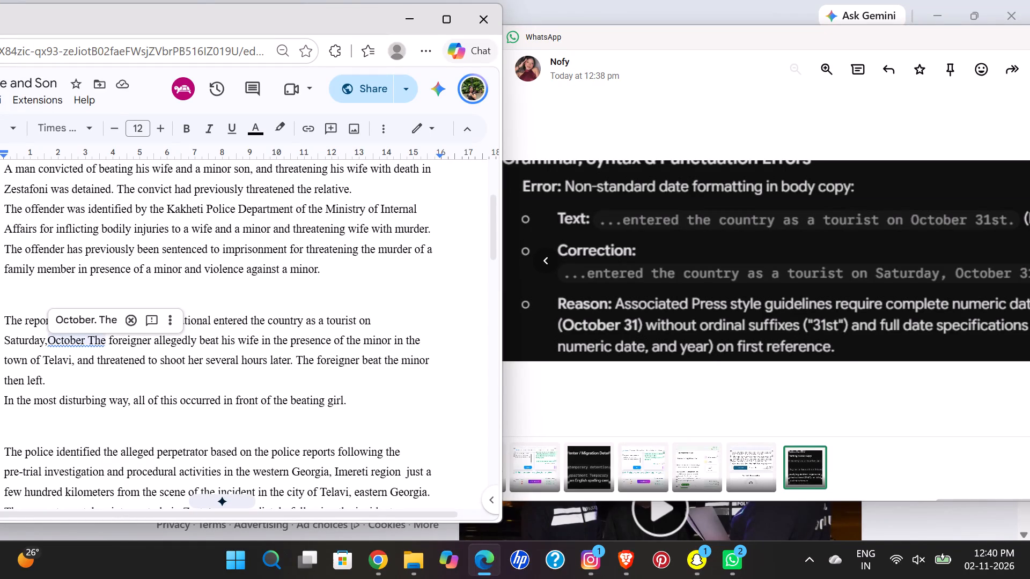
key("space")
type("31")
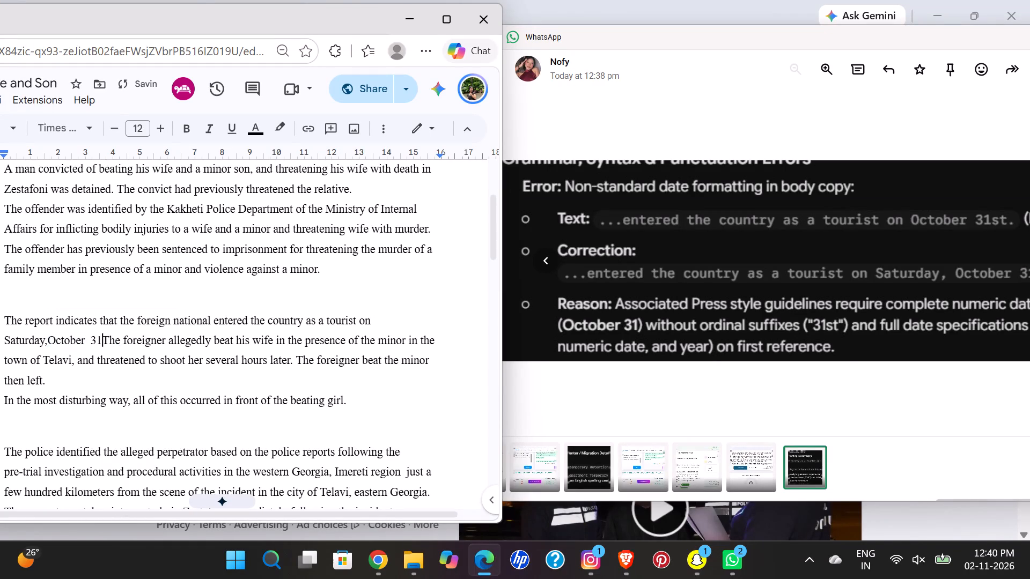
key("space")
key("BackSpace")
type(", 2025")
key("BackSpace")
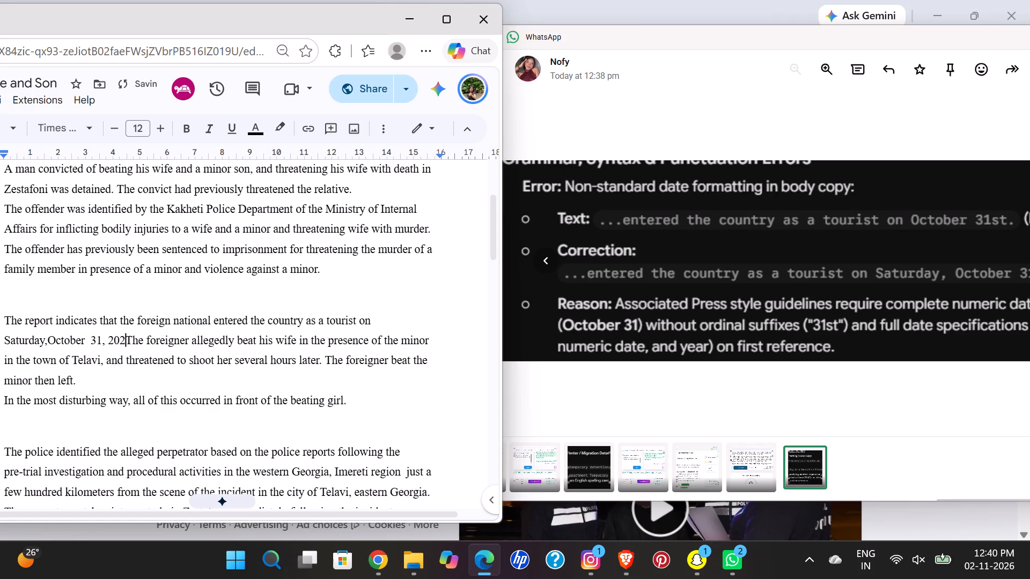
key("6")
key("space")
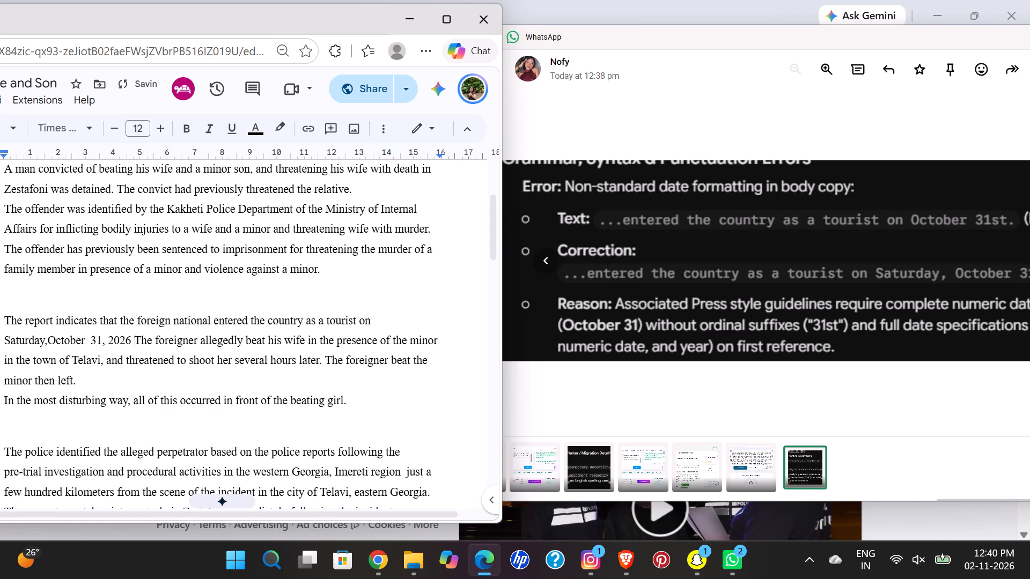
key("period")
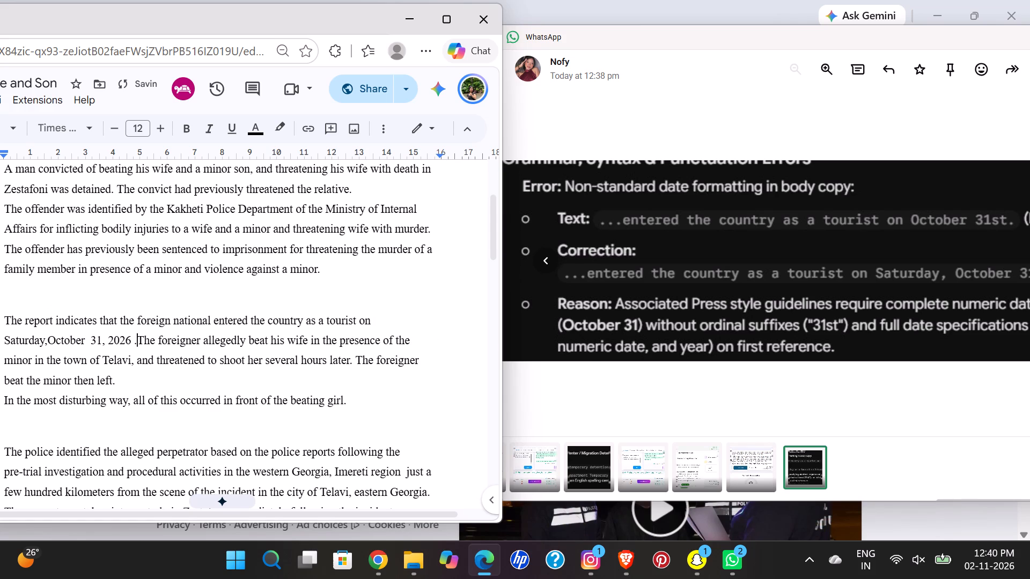
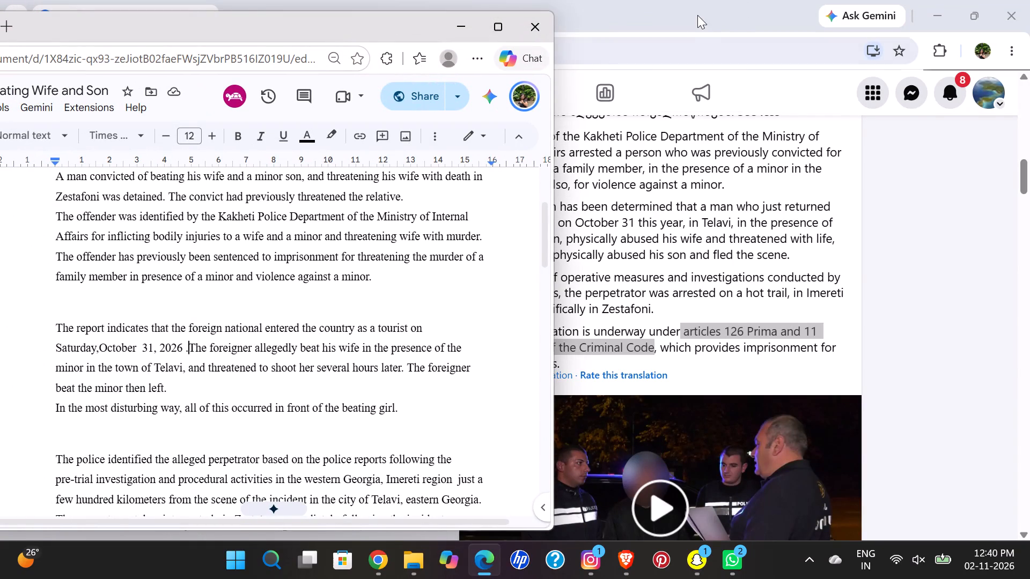
Arrange the article document and the Facebook police post side by side so both texts are fully readable.
left_click_drag(697, 14, 778, 27)
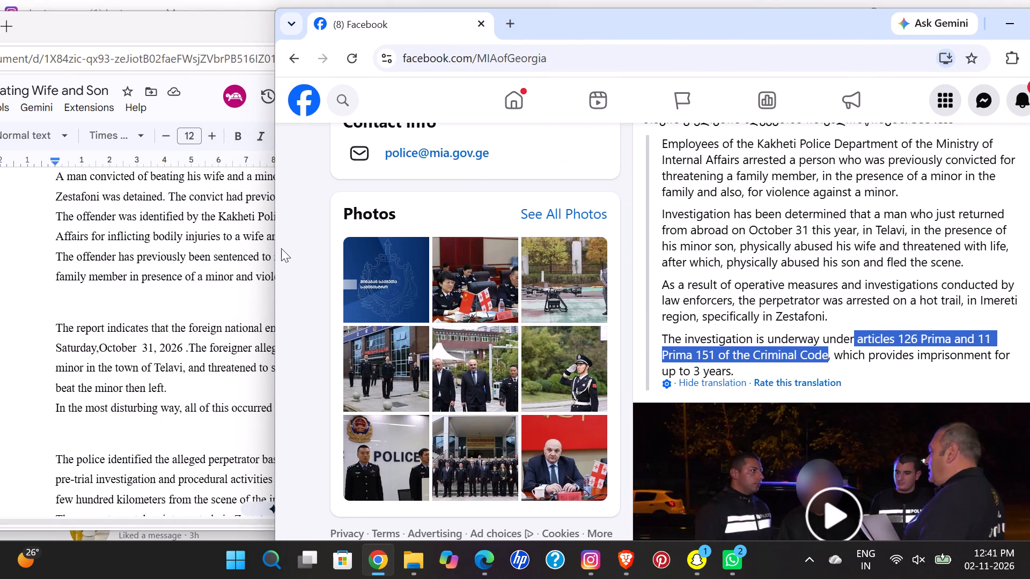
left_click_drag(274, 241, 557, 249)
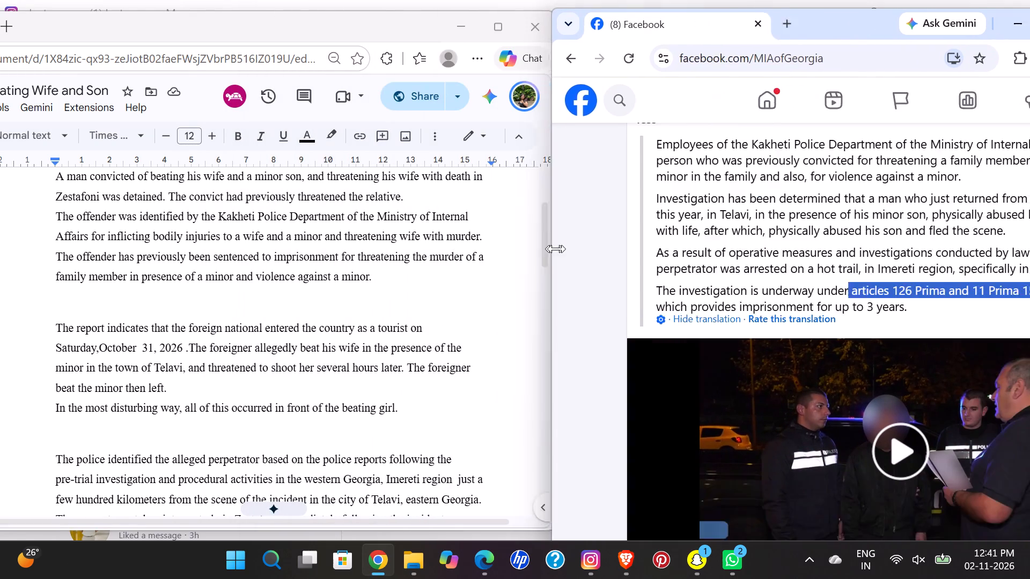
left_click_drag(557, 249, 585, 255)
left_click(844, 27)
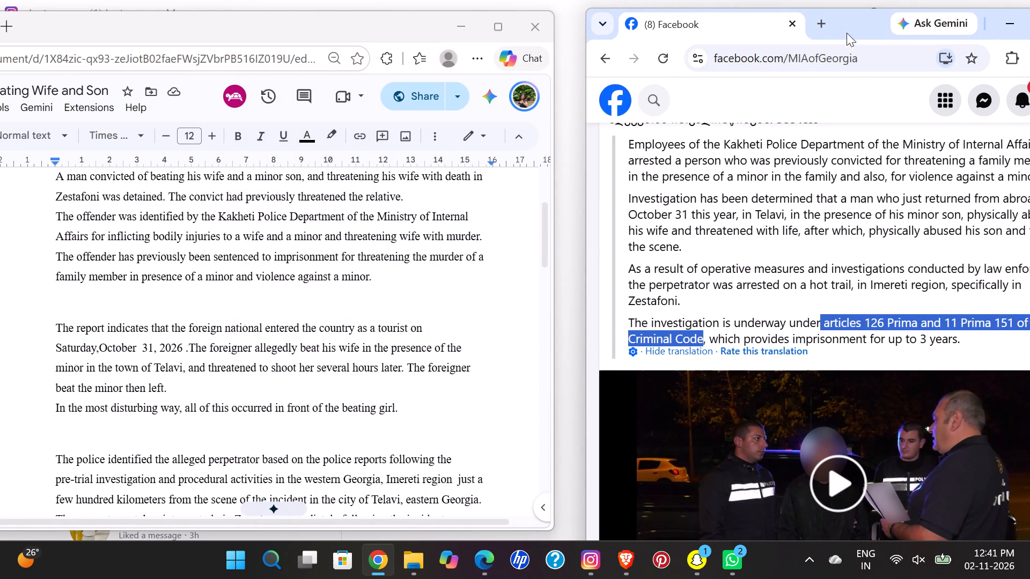
left_click(864, 165)
left_click_drag(853, 28, 842, 24)
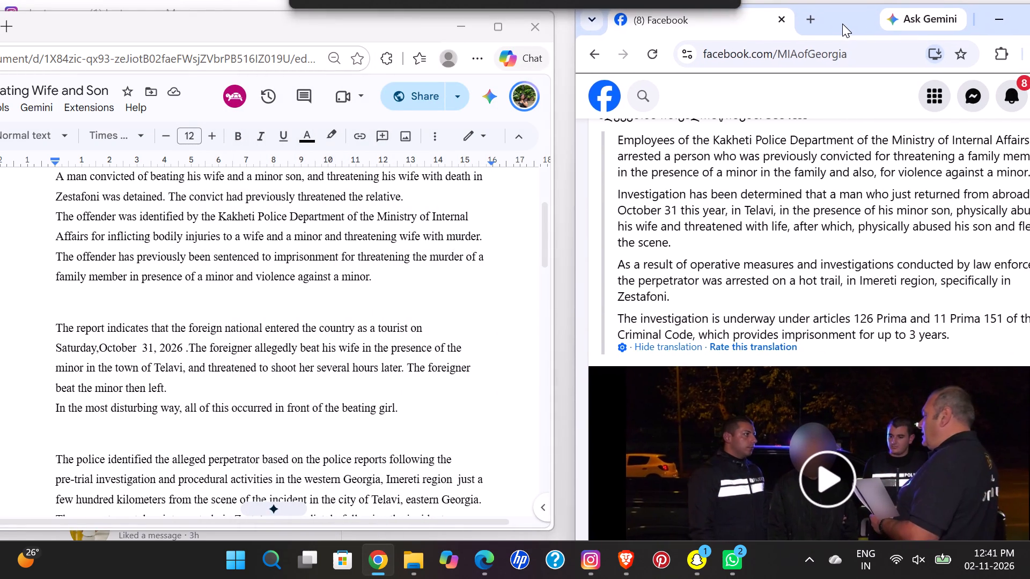
left_click_drag(842, 24, 830, 34)
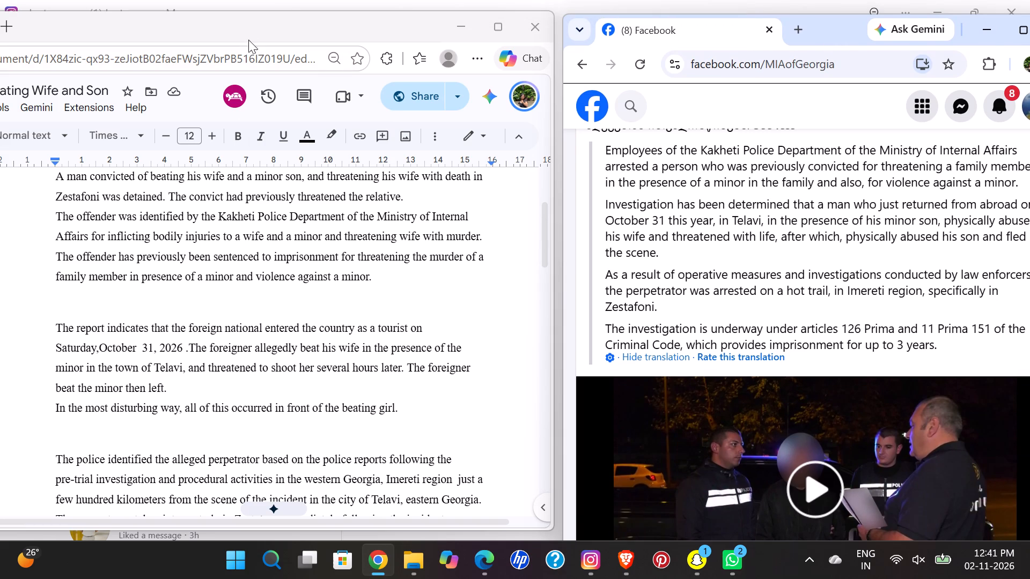
left_click_drag(245, 28, 208, 11)
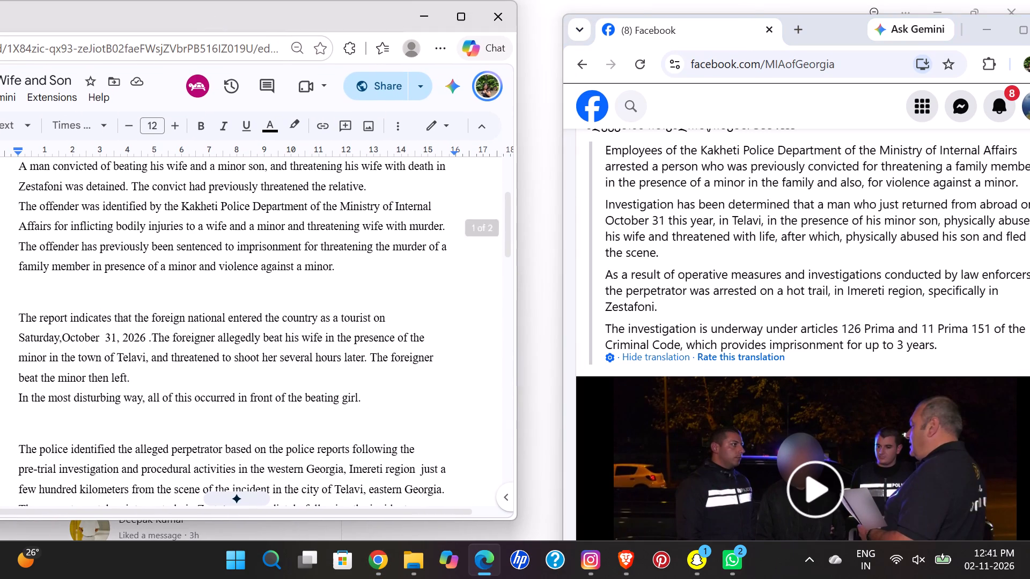
left_click_drag(832, 28, 833, 28)
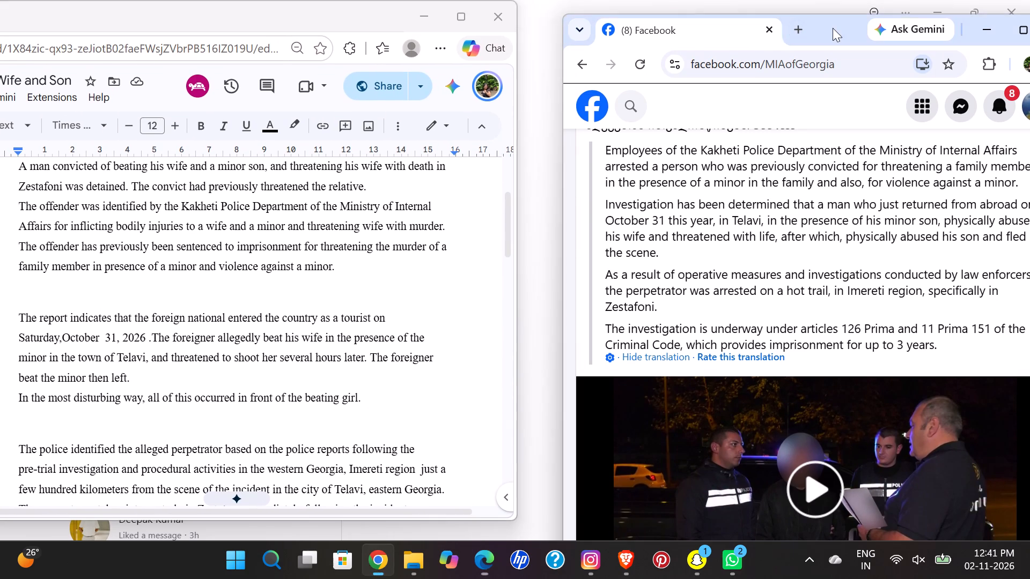
left_click_drag(833, 28, 792, 31)
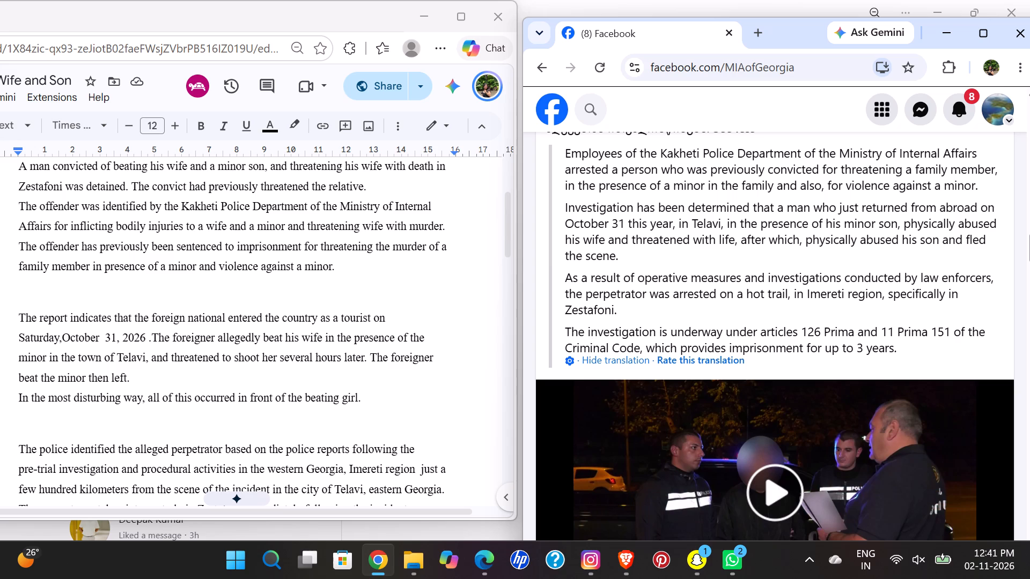
Review the article against the police post, from its closing paragraphs back up to the paragraph about criminal punishment.
scroll(271, 373, "down", 7)
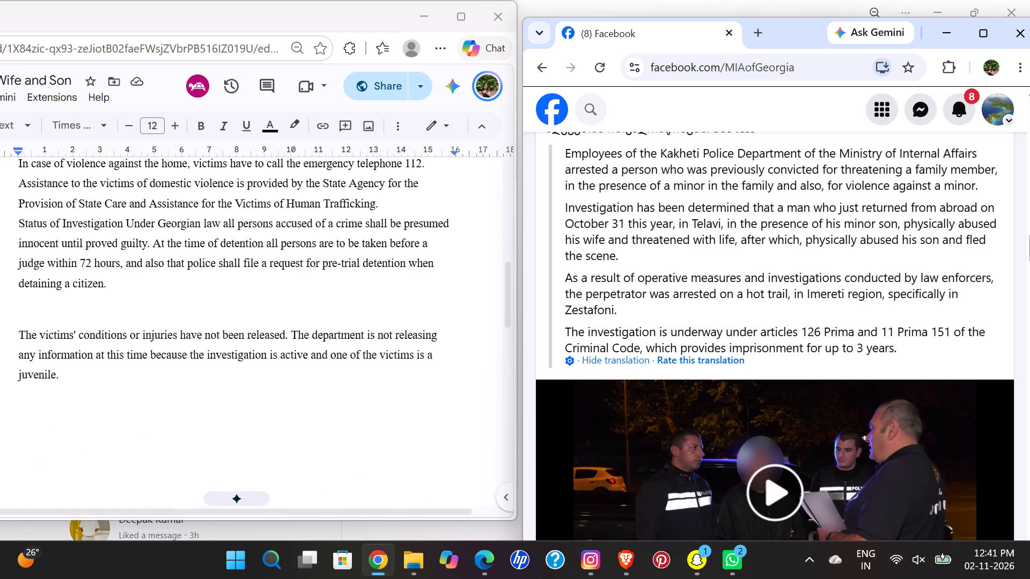
scroll(111, 396, "up", 1)
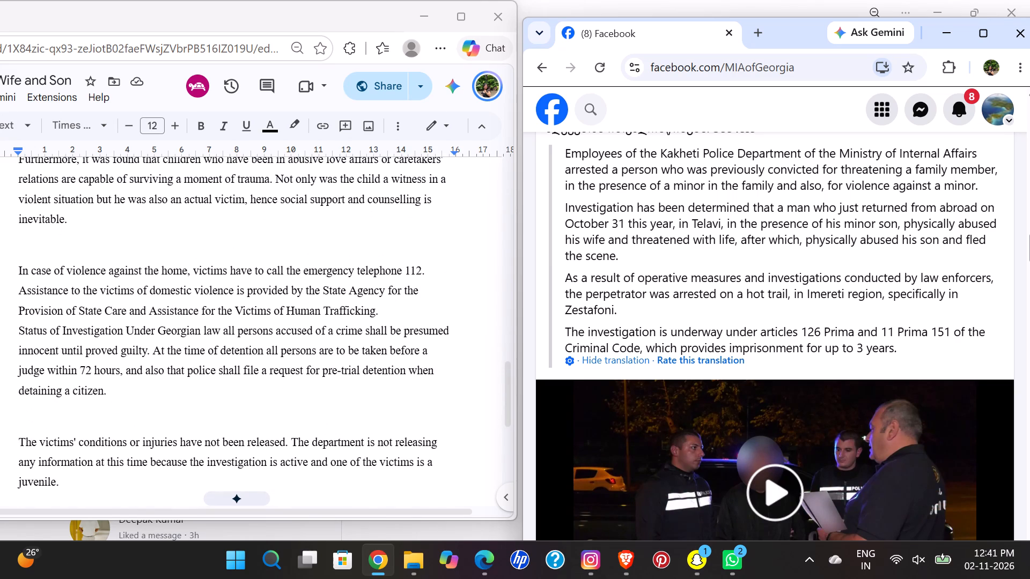
scroll(111, 396, "up", 1)
scroll(26, 346, "up", 1)
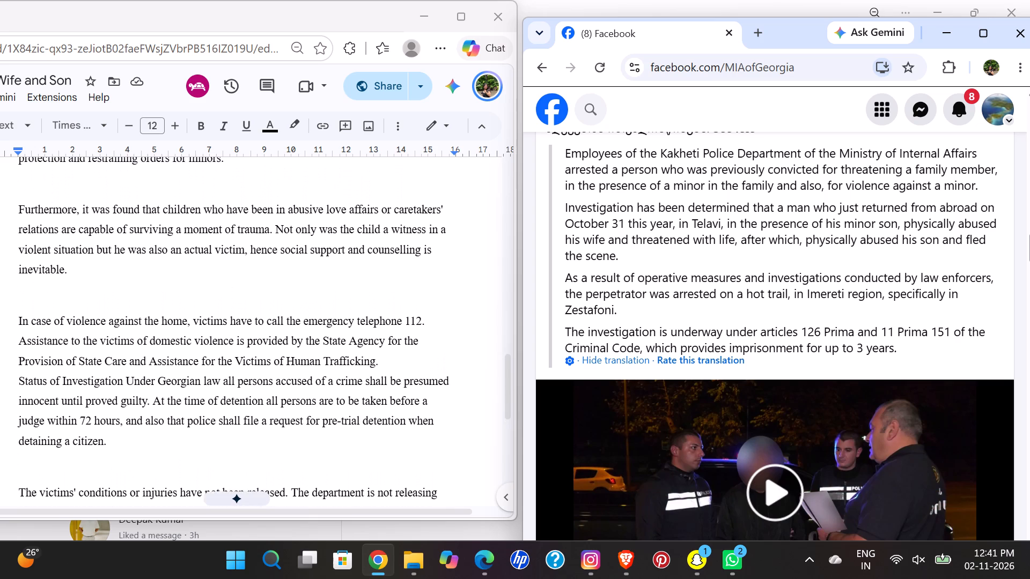
scroll(26, 346, "up", 1)
scroll(110, 368, "up", 1)
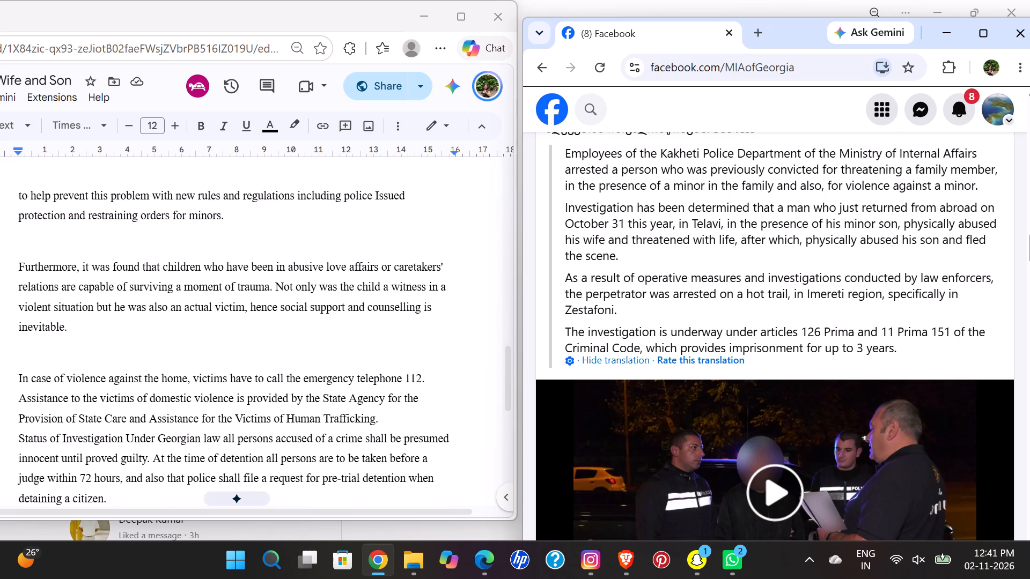
scroll(110, 368, "up", 4)
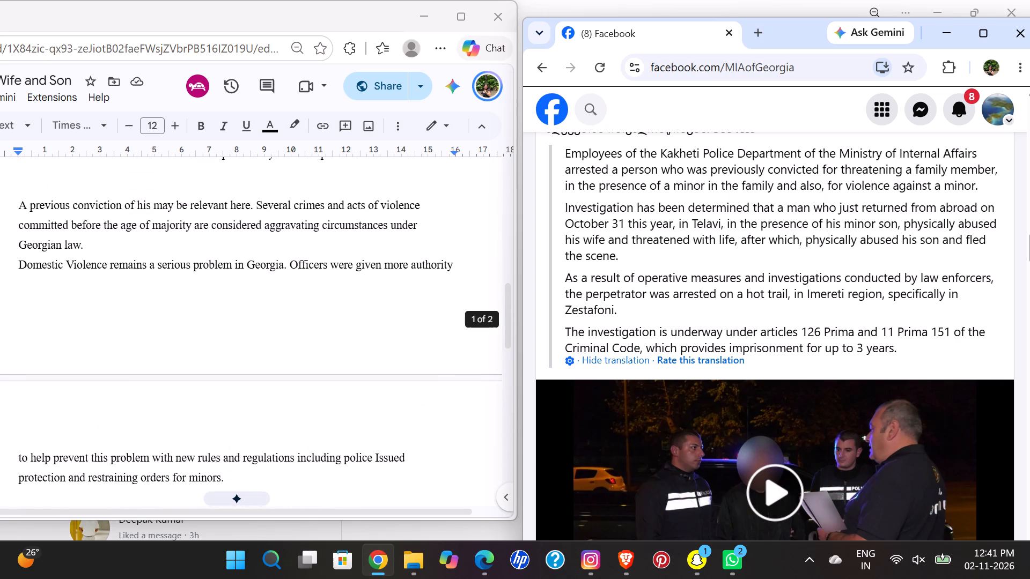
scroll(110, 368, "up", 2)
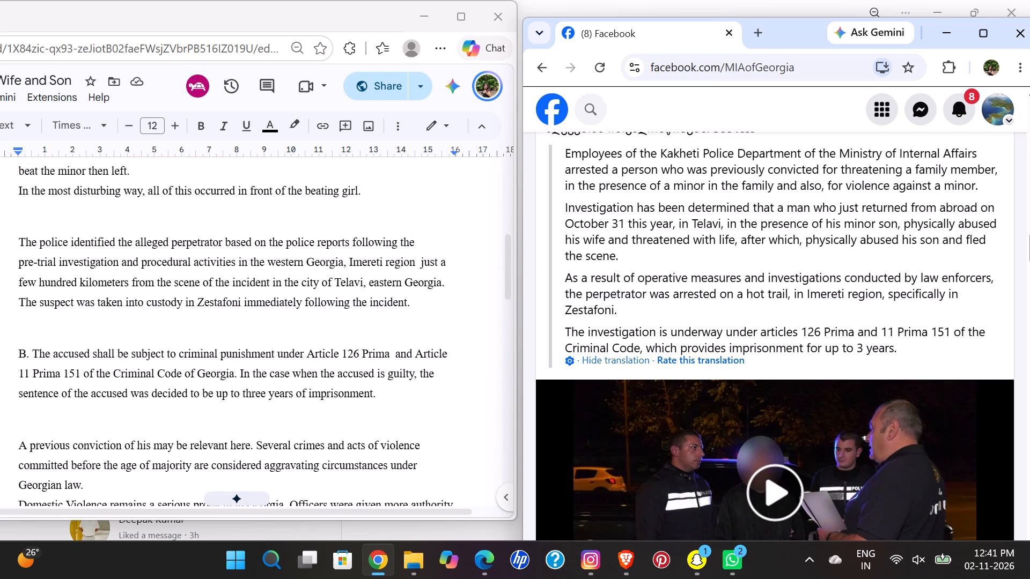
Delete the stray "B." and its trailing space before "The accused shall be subject to criminal punishment".
left_click(32, 357)
key("BackSpace")
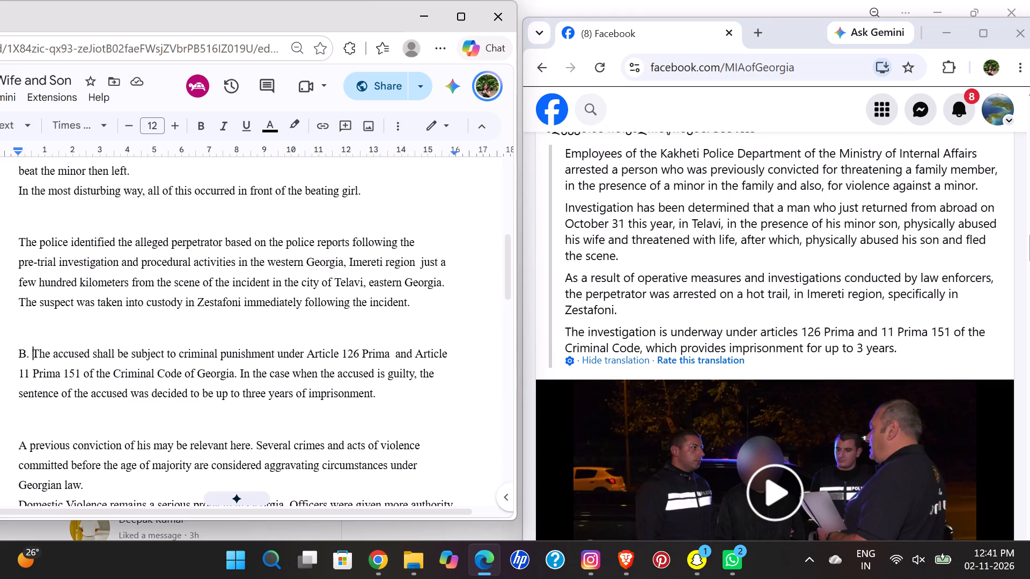
key("BackSpace")
key("BackSpace")
Review the article again from its headline down to the closing paragraph about the victims' conditions.
scroll(32, 357, "up", 2)
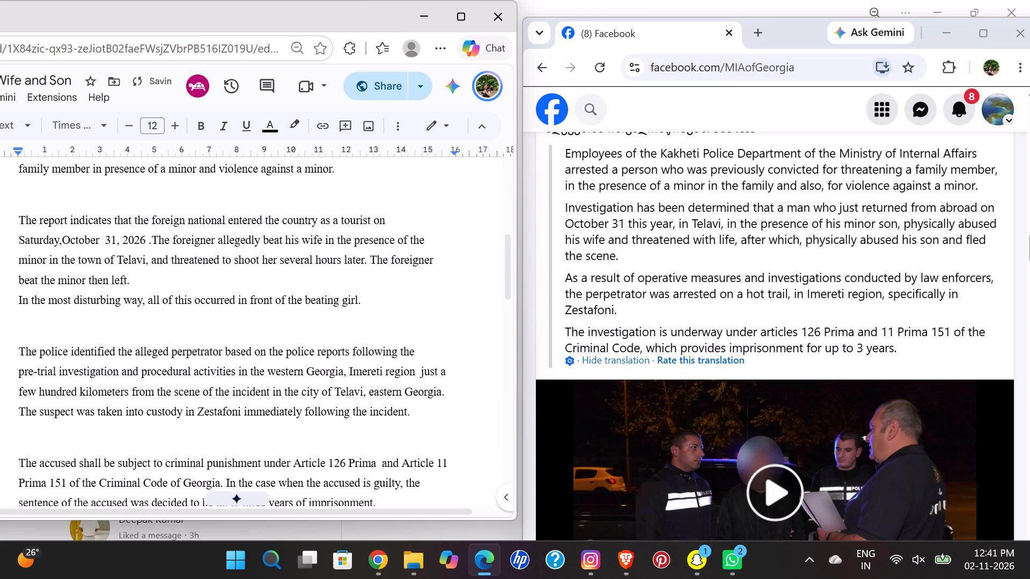
scroll(32, 357, "up", 2)
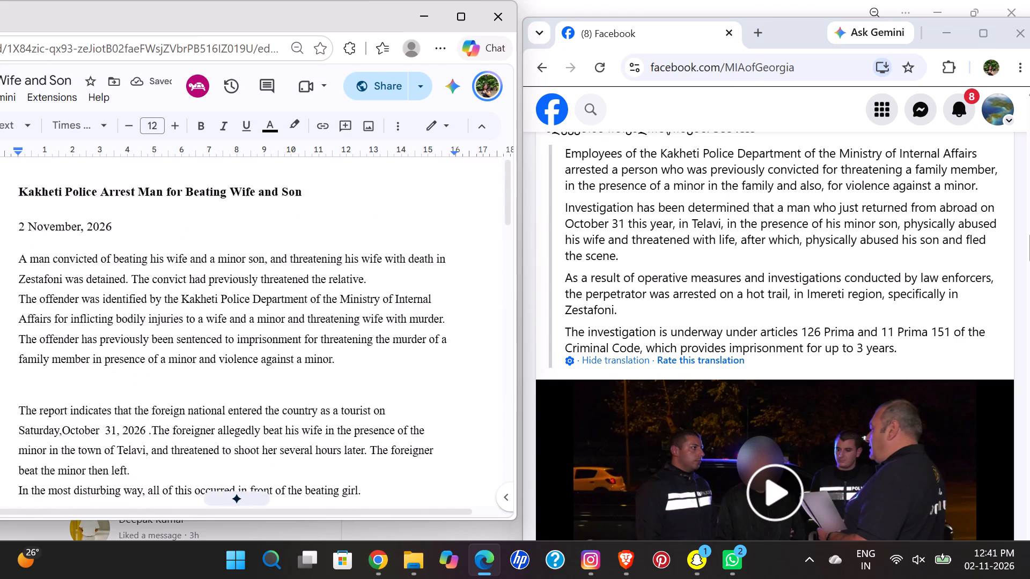
scroll(32, 357, "down", 2)
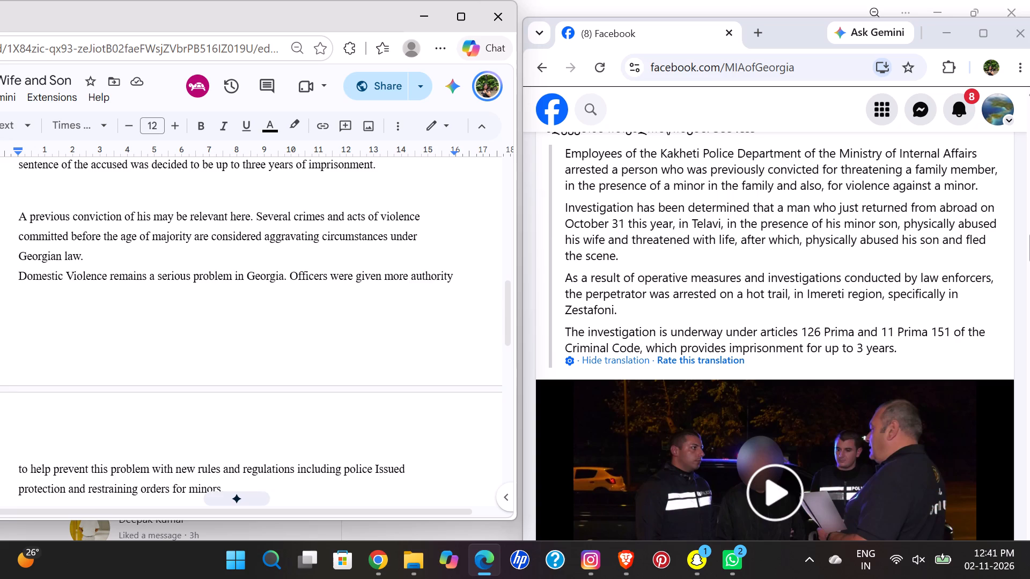
scroll(159, 384, "down", 4)
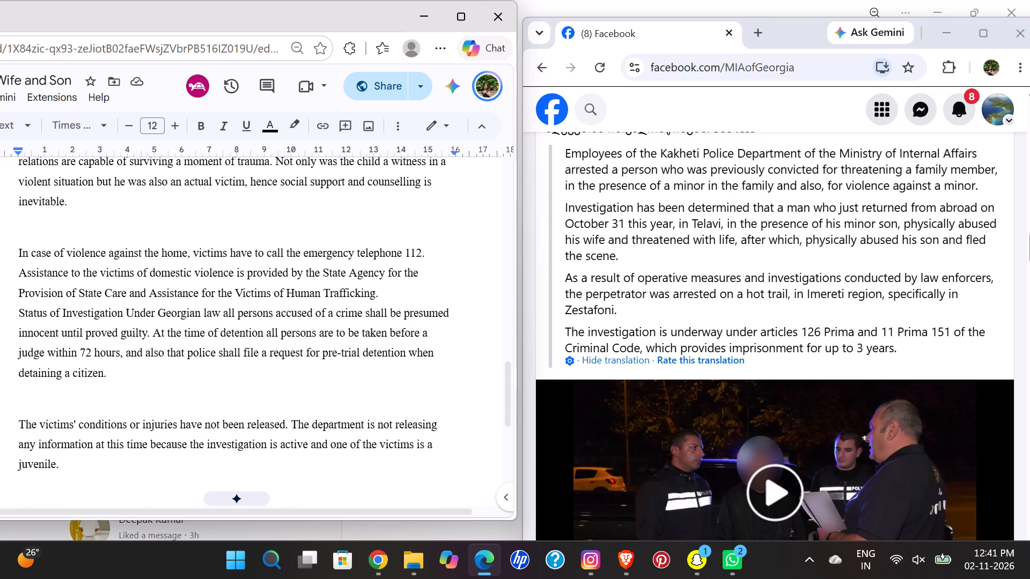
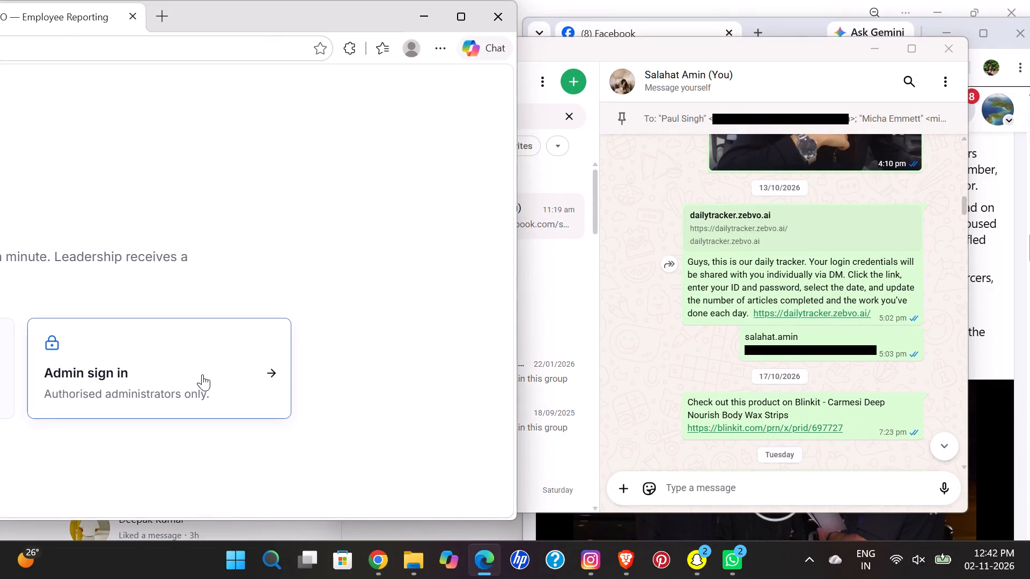
Bring the ZEBVO reporting site fully into view, maximise its window, and open the employee daily report form.
left_click_drag(313, 21, 313, 23)
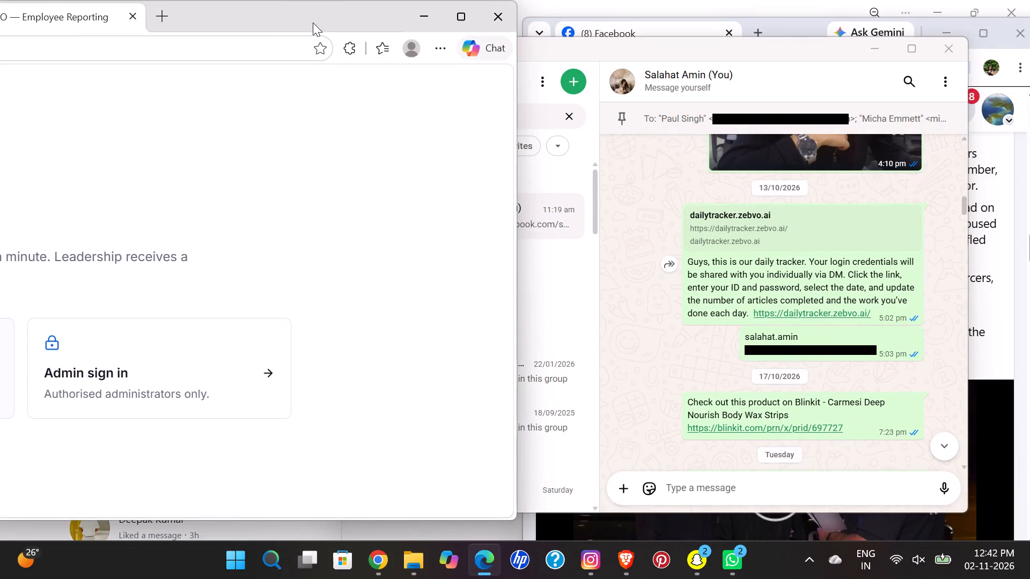
left_click_drag(313, 23, 746, 27)
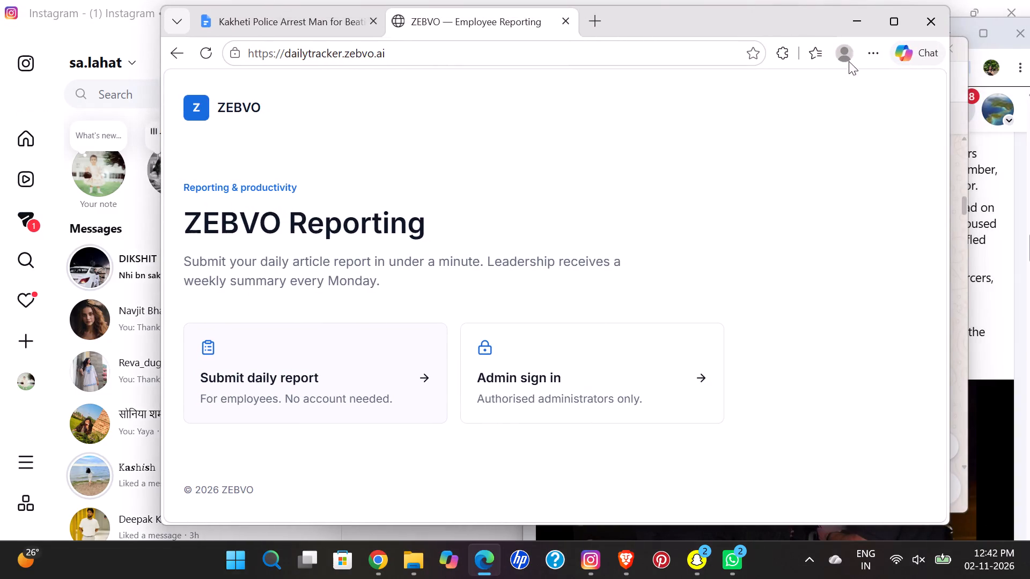
left_click(889, 27)
left_click(267, 369)
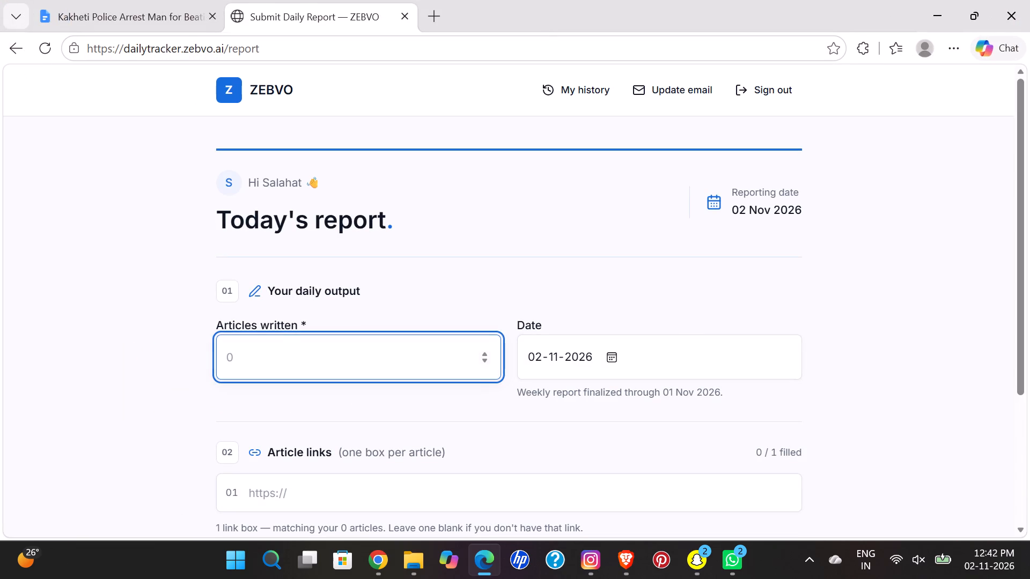
Set the number of articles written to 1 in today's report.
left_click(270, 357)
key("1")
left_click(546, 415)
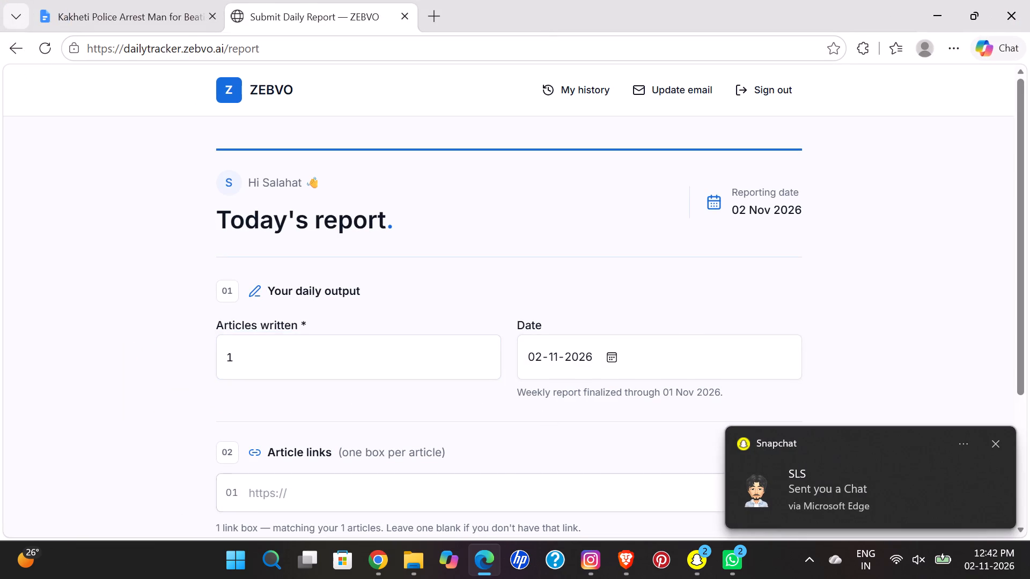
Copy the Kakheti article document's web address into the daily report as article link 01.
scroll(388, 501, "down", 1)
left_click(105, 24)
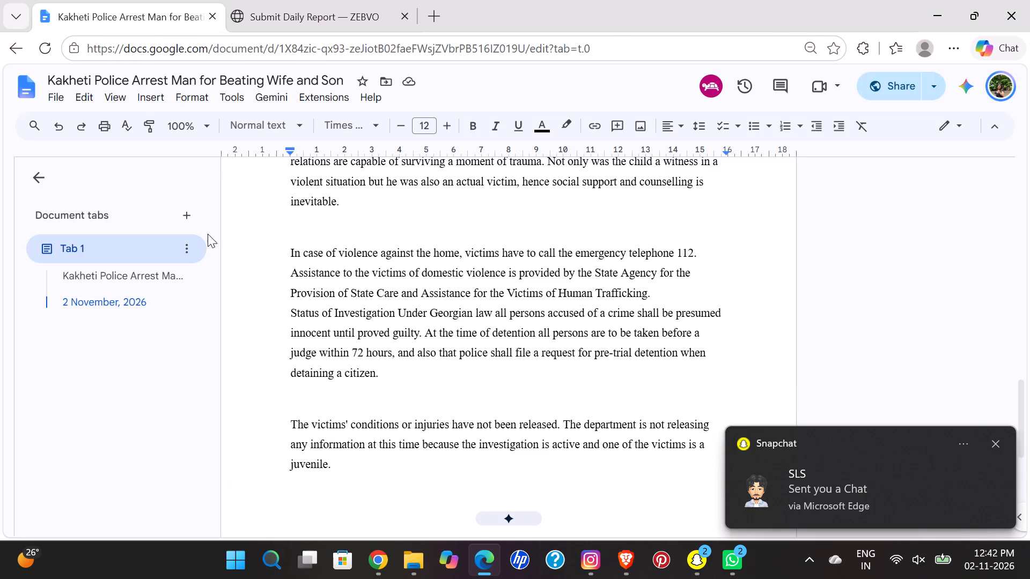
left_click(188, 55)
double_click(188, 55)
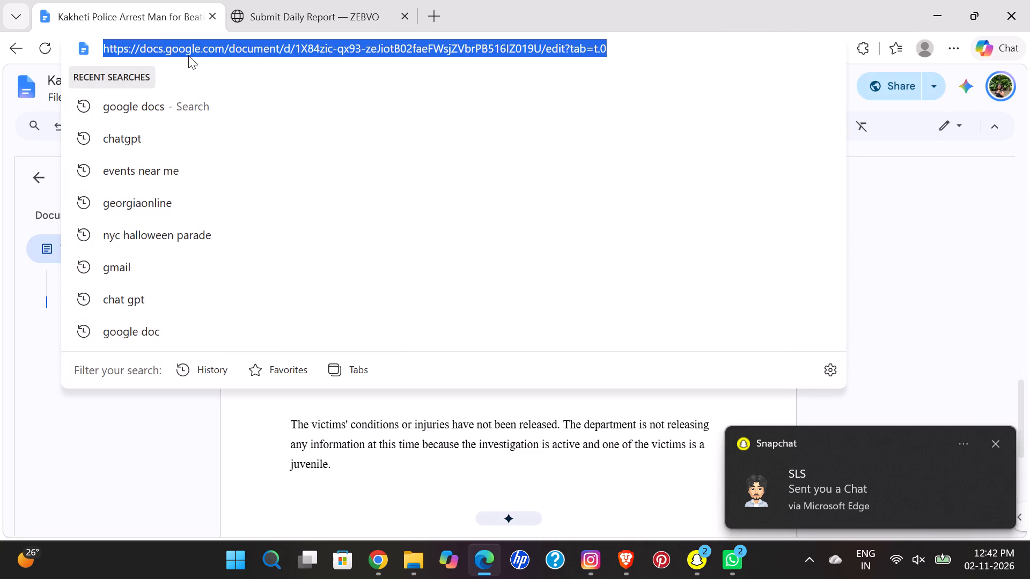
key("ctrl+c")
left_click(275, 9)
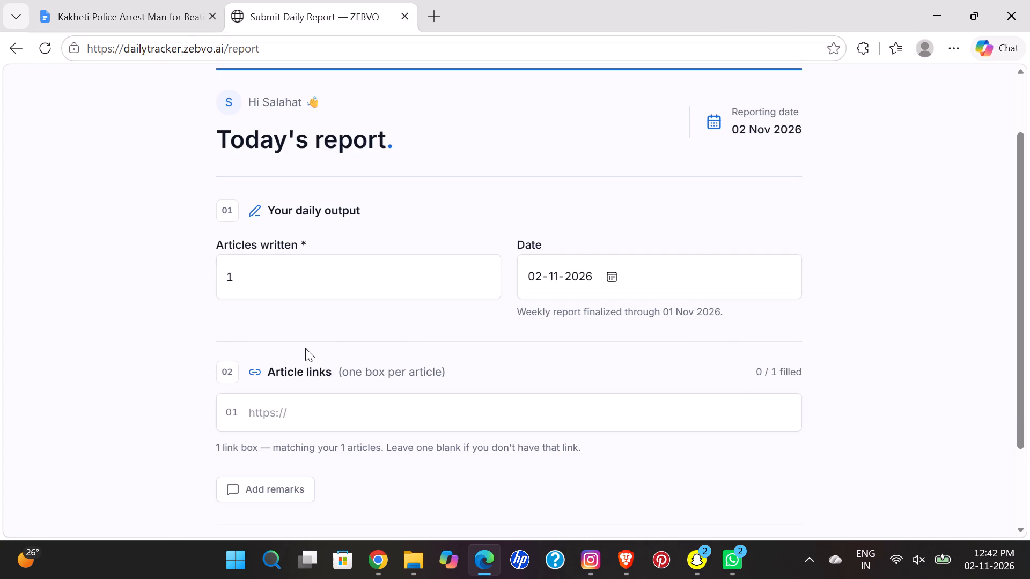
Rename the article document by adding the date "2 November , 2026" in front of its existing title.
left_click(149, 17)
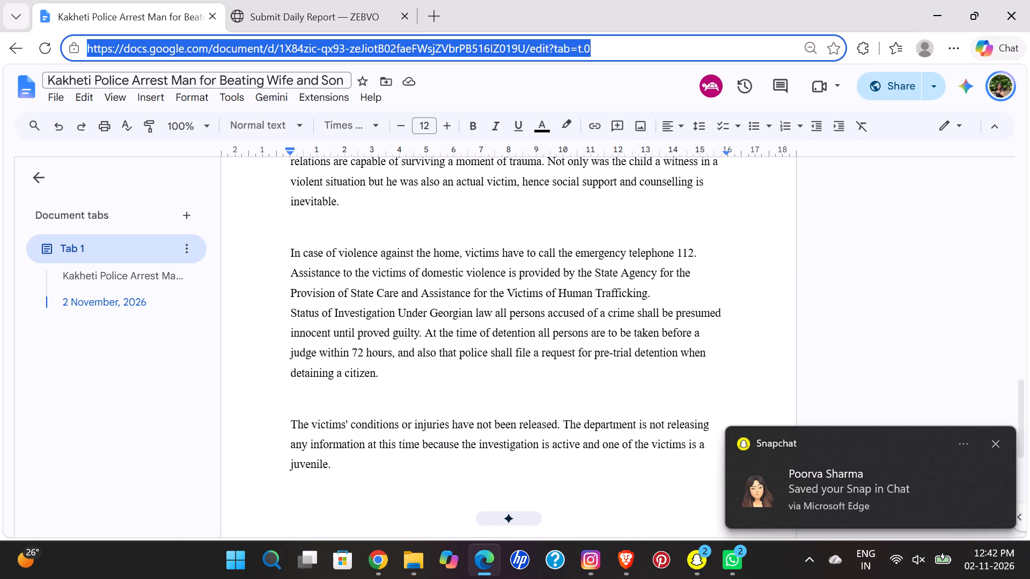
left_click(345, 80)
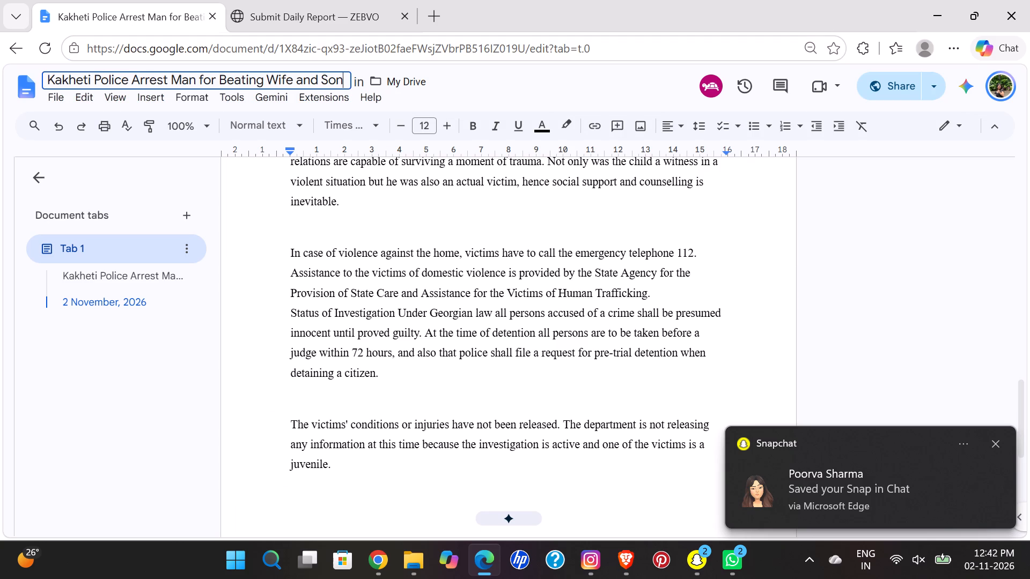
left_click(274, 9)
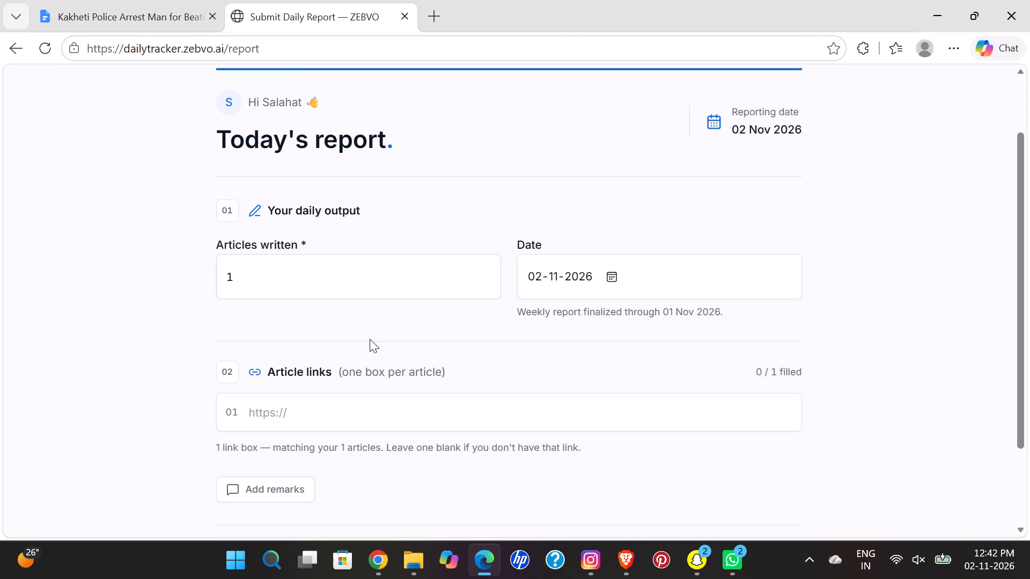
left_click(91, 10)
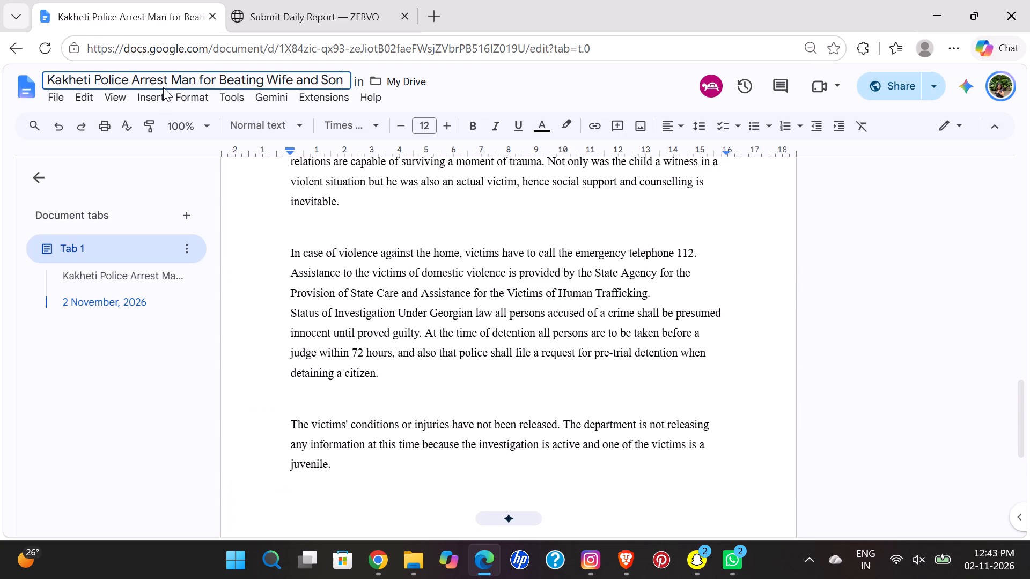
left_click(50, 76)
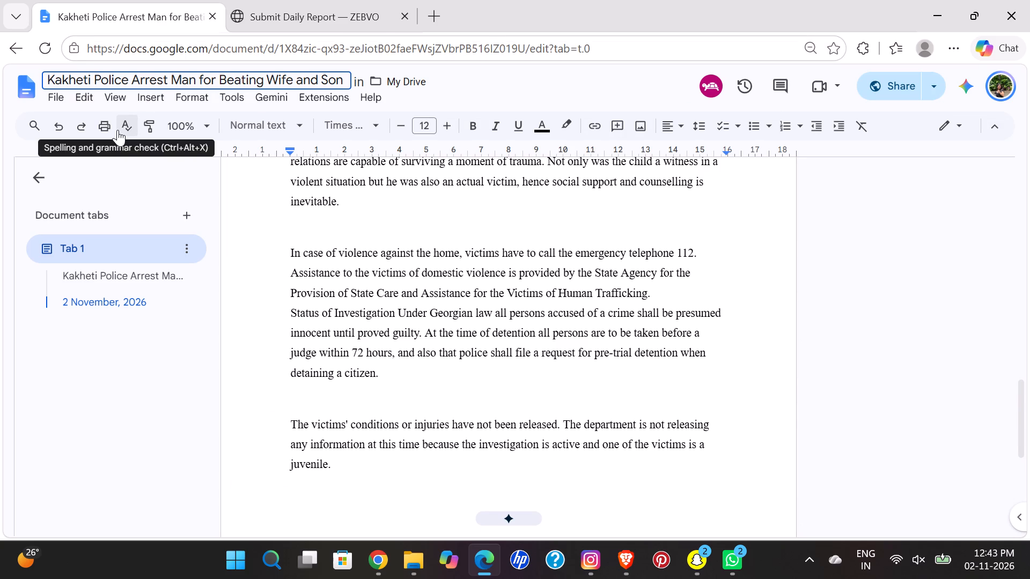
type("2")
key("space")
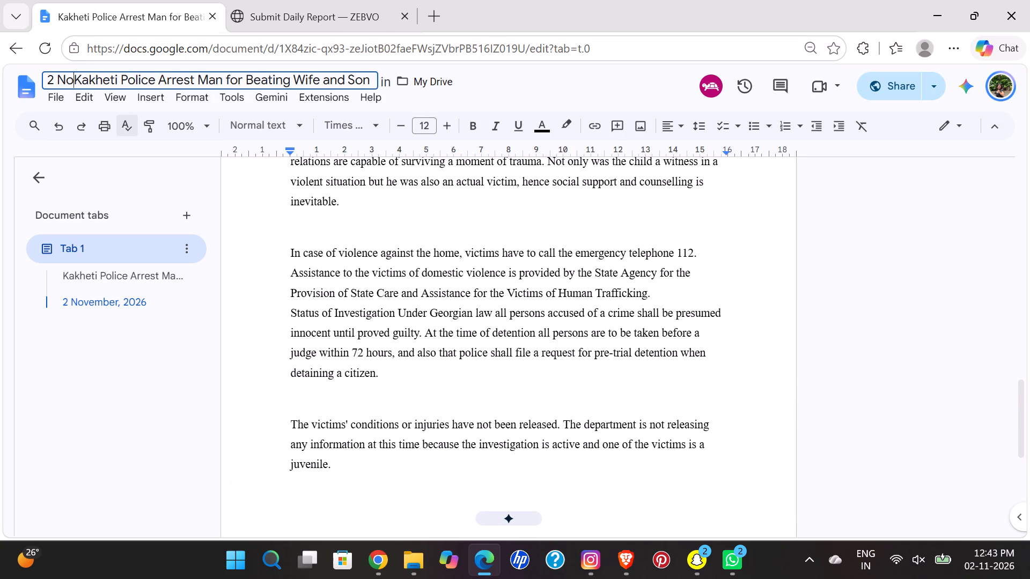
key("BackSpace")
type("ber , 2026")
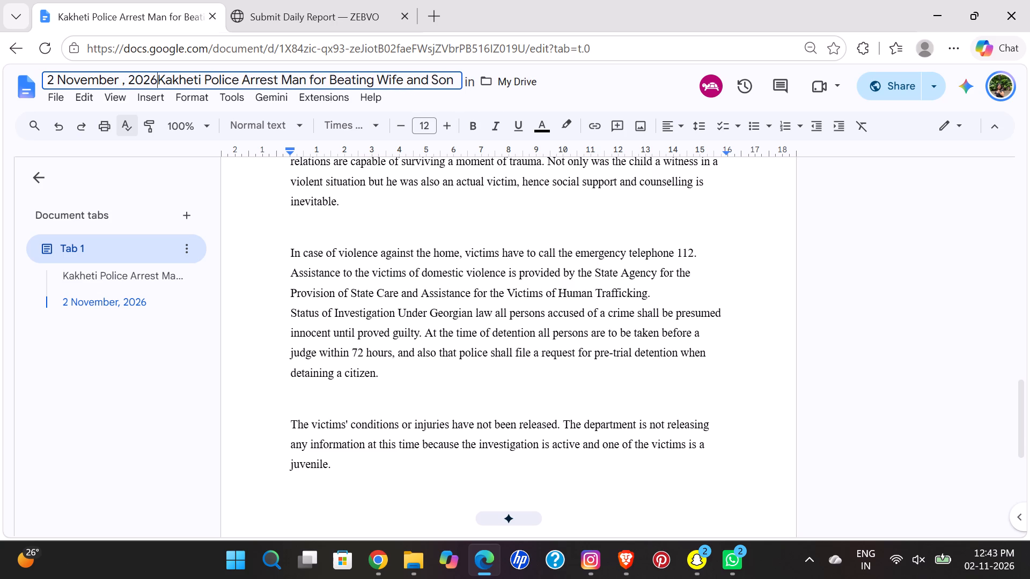
key("space")
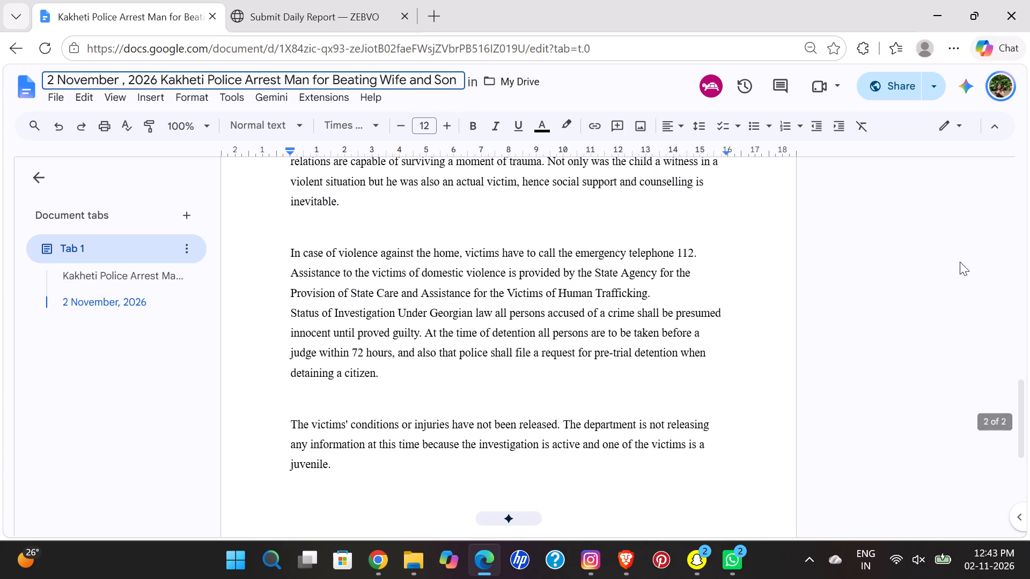
left_click(926, 248)
Copy the article document's web address into the first article link box of the daily report.
left_click(343, 15)
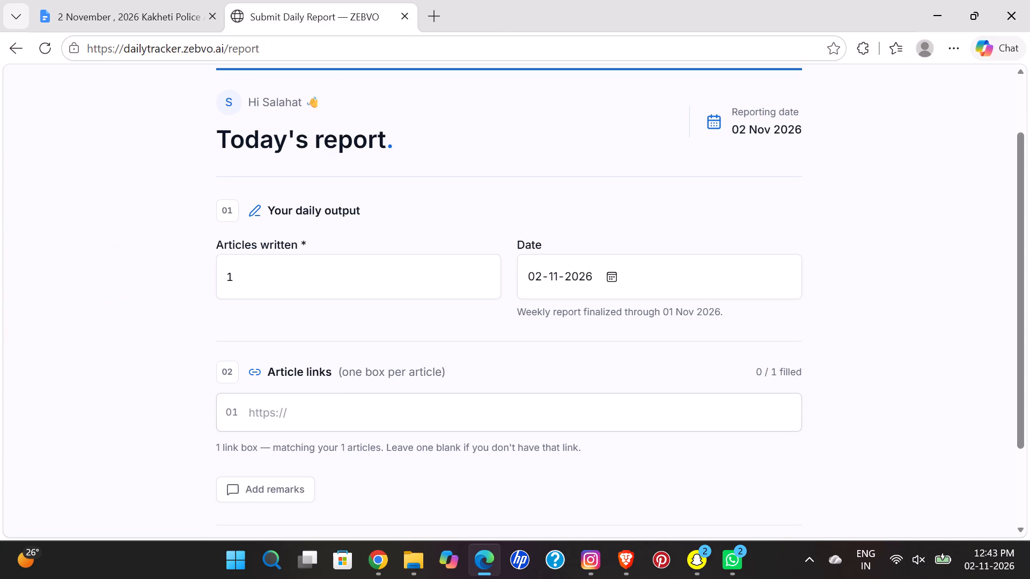
left_click(167, 20)
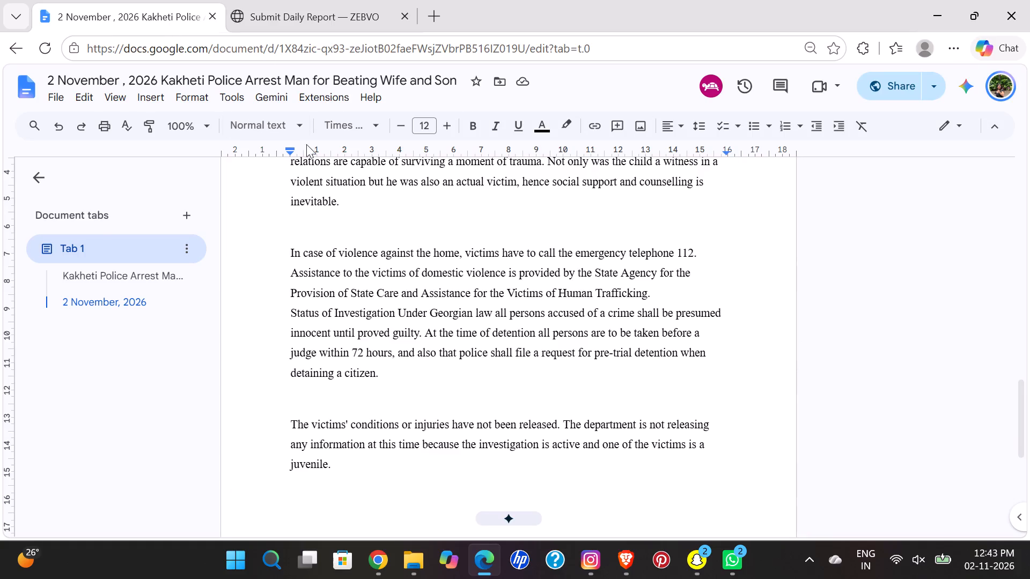
triple_click(263, 40)
key("ctrl+c")
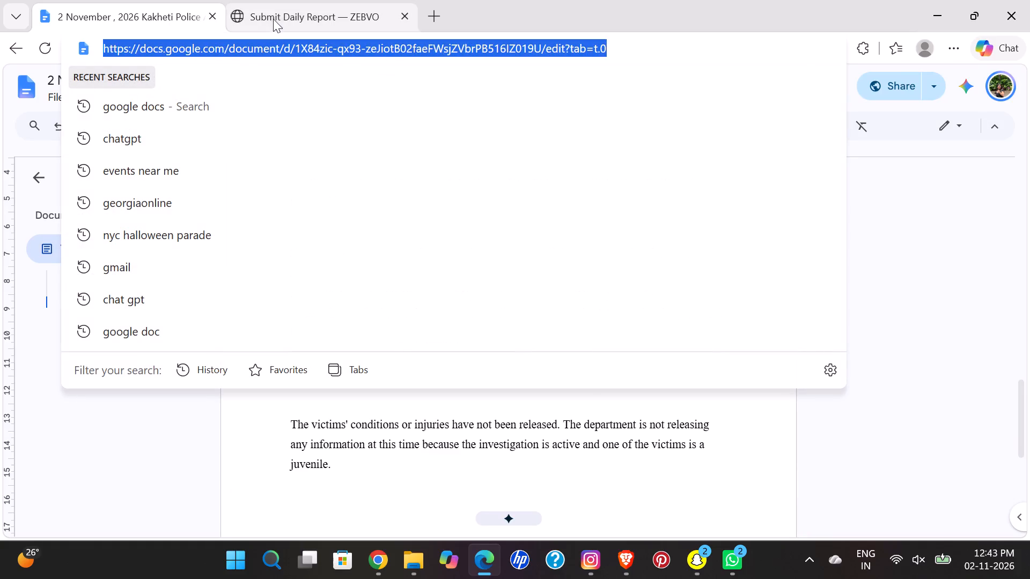
left_click(274, 12)
left_click(387, 413)
key("ctrl+v")
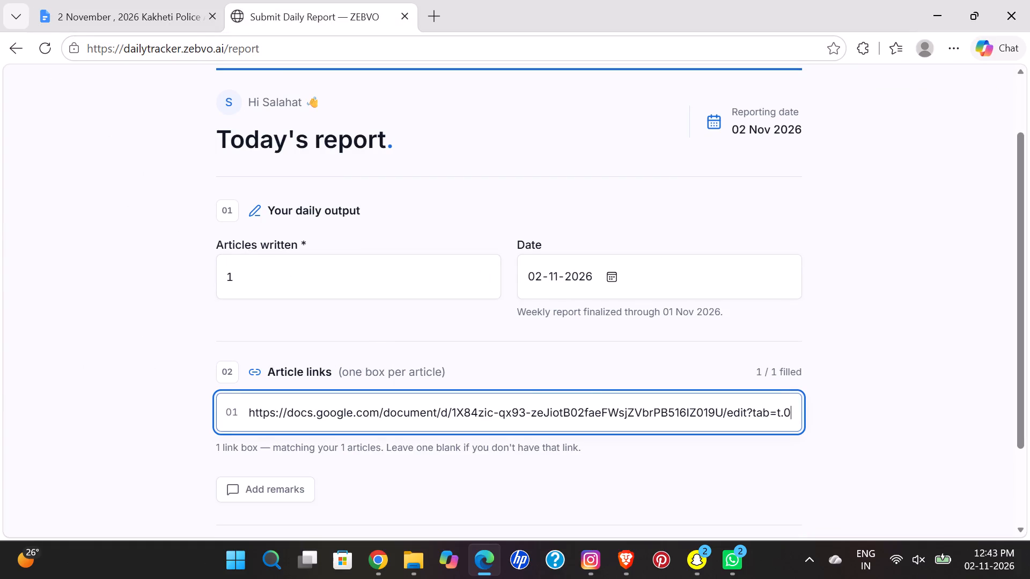
Add the remark "Prepared Social media roundup" to the daily report.
scroll(867, 413, "down", 3)
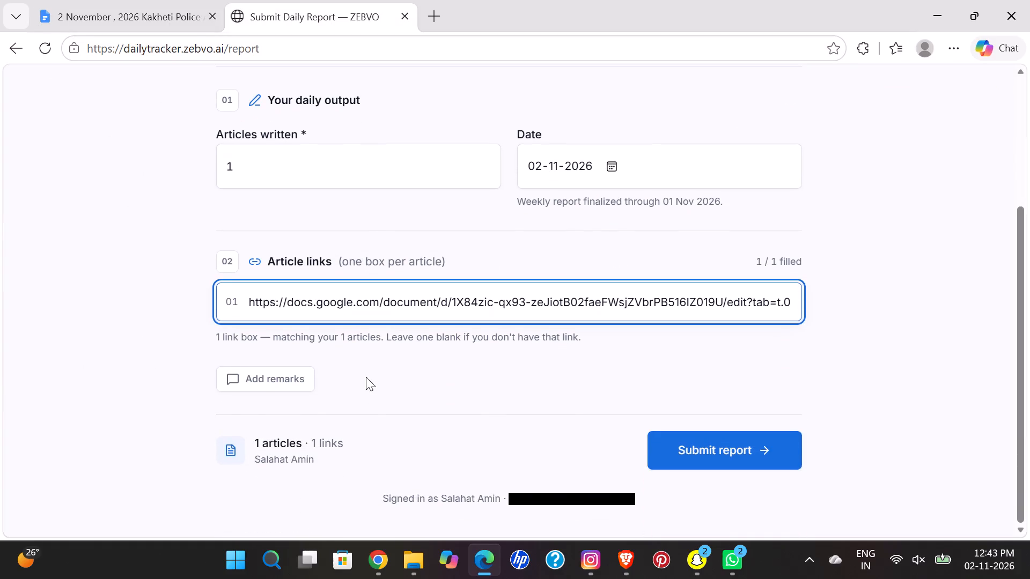
left_click(268, 383)
left_click(274, 422)
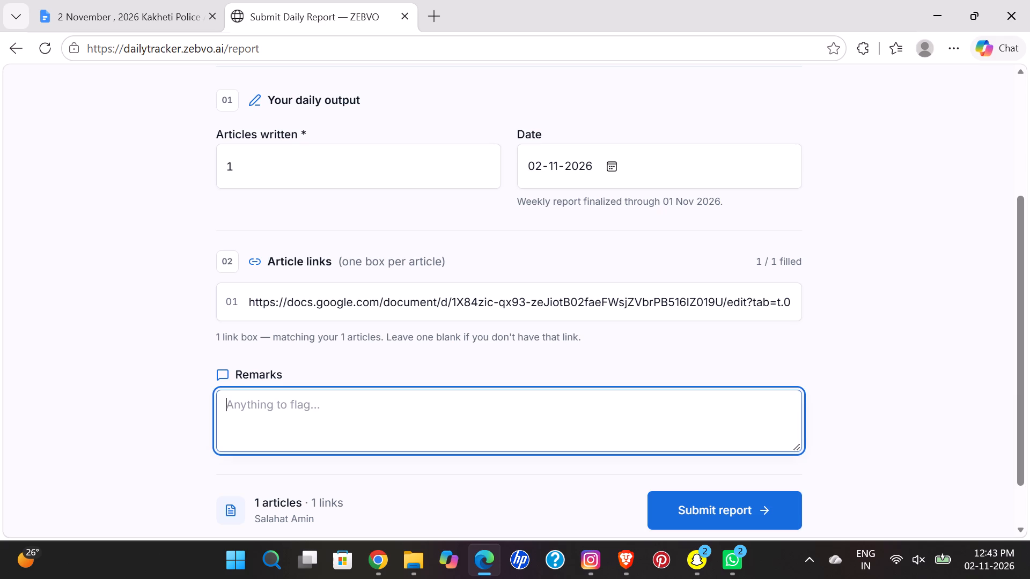
type("ocial")
key("space")
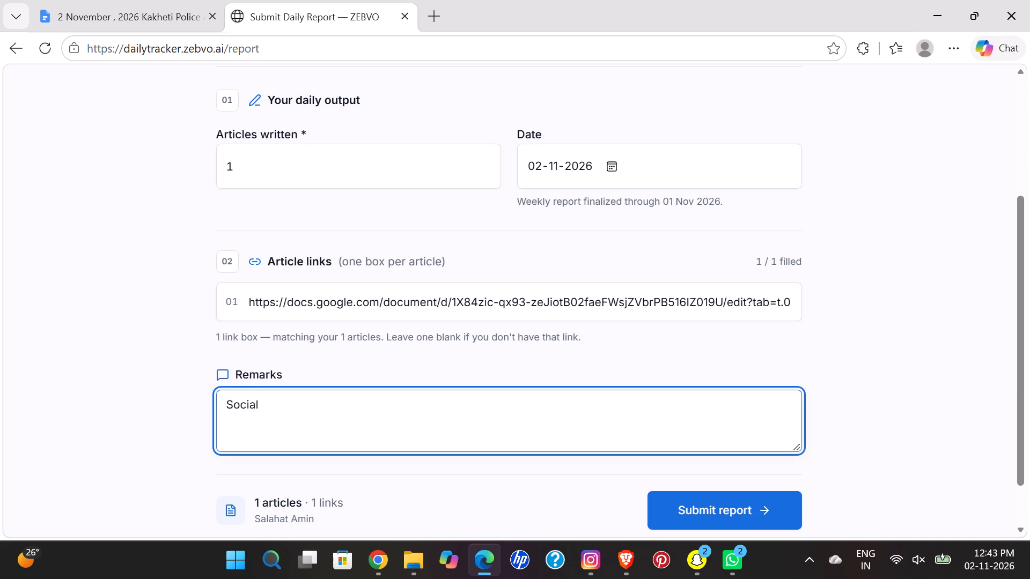
type("media roundup")
key("space")
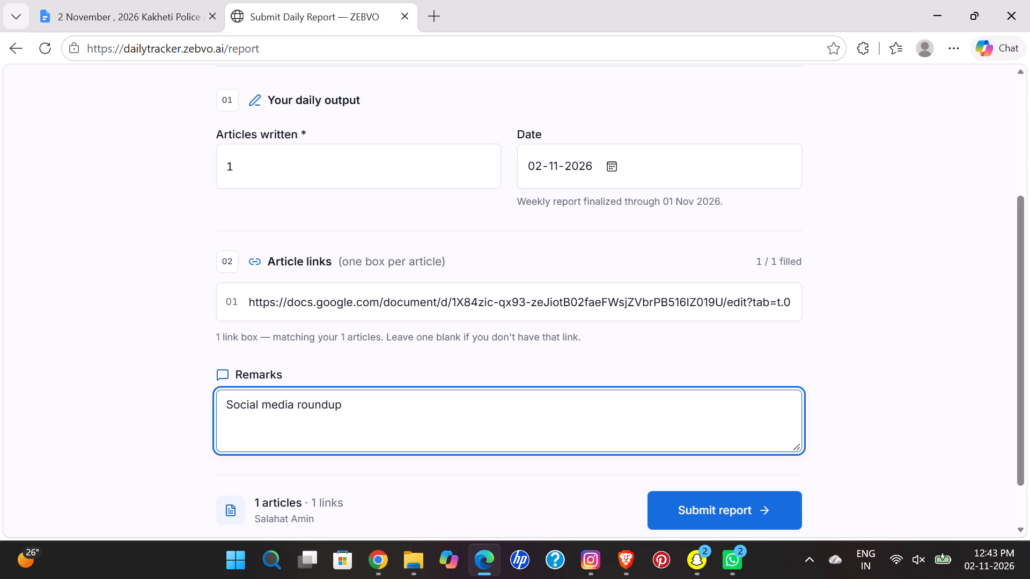
left_click(154, 381)
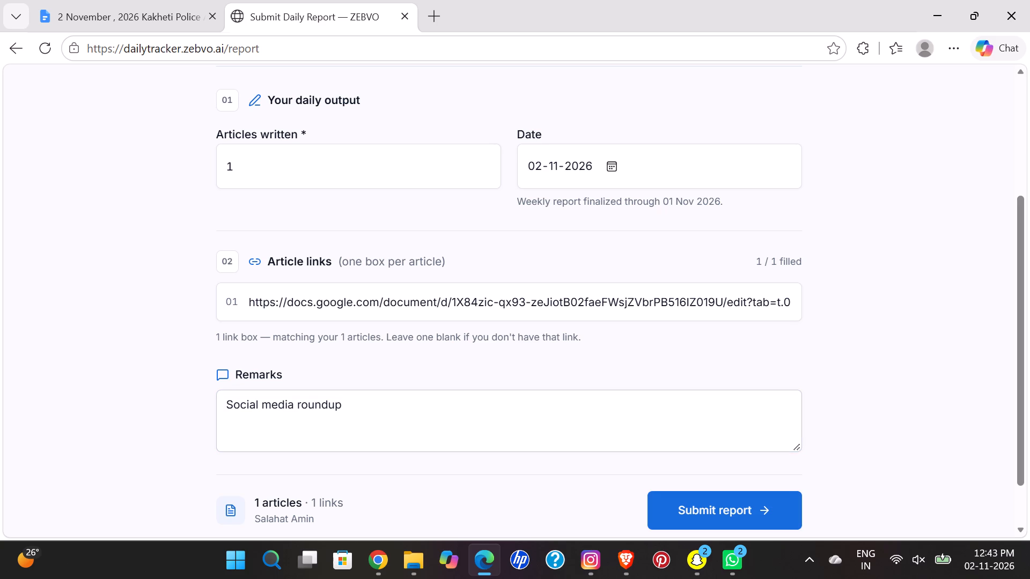
left_click(227, 400)
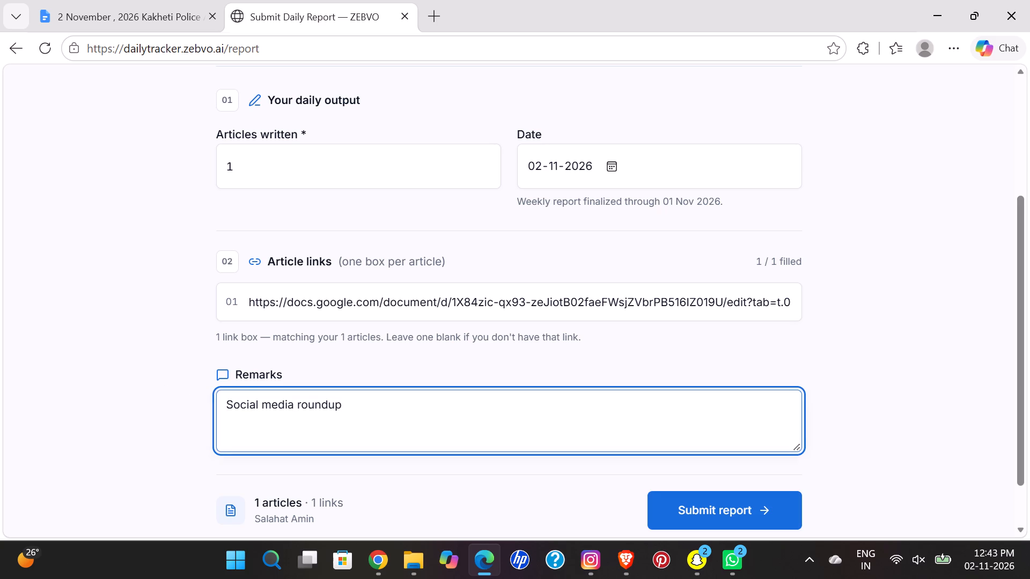
type("repared")
key("space")
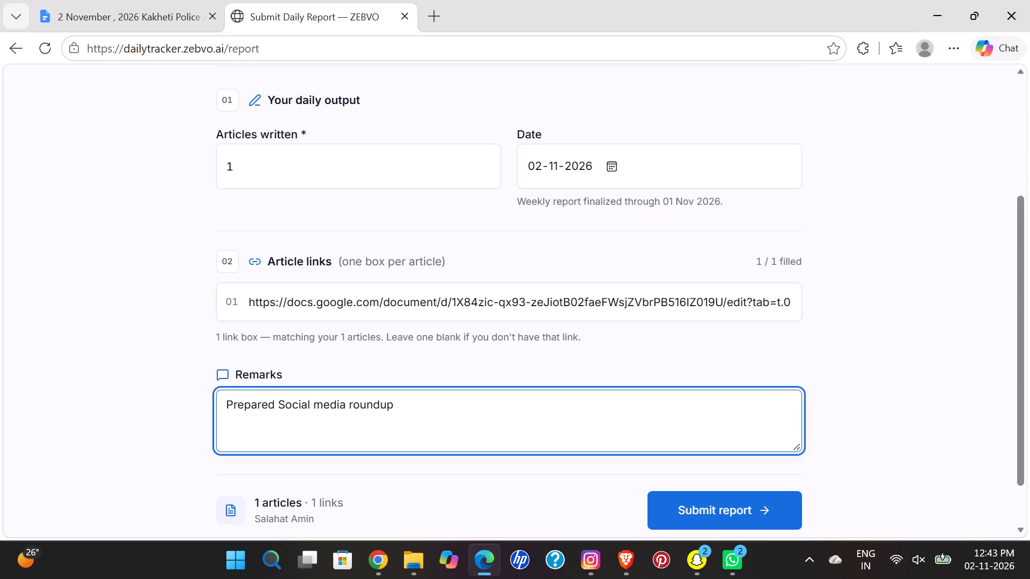
left_click(152, 405)
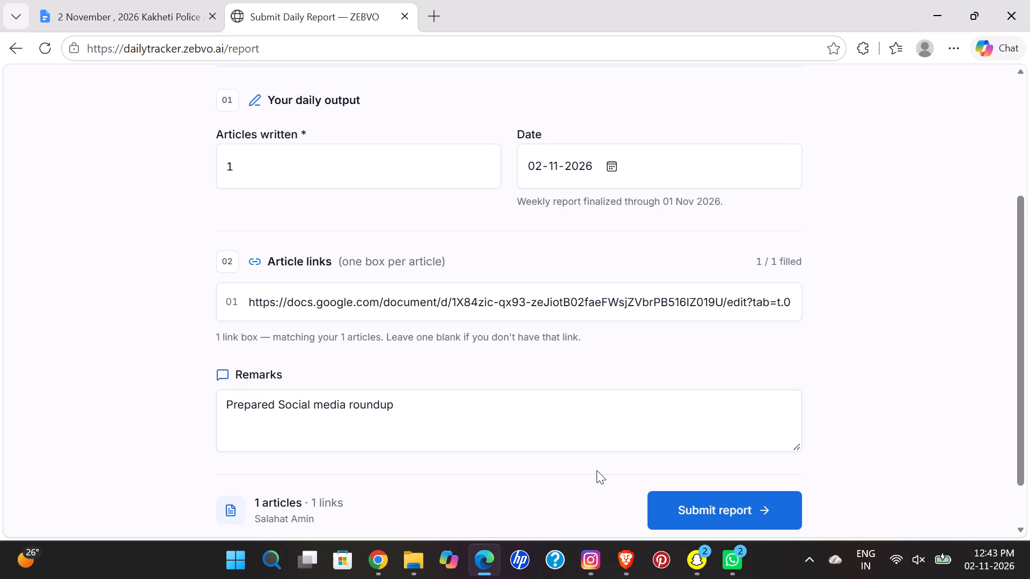
Switch back to the article document.
left_click(138, 17)
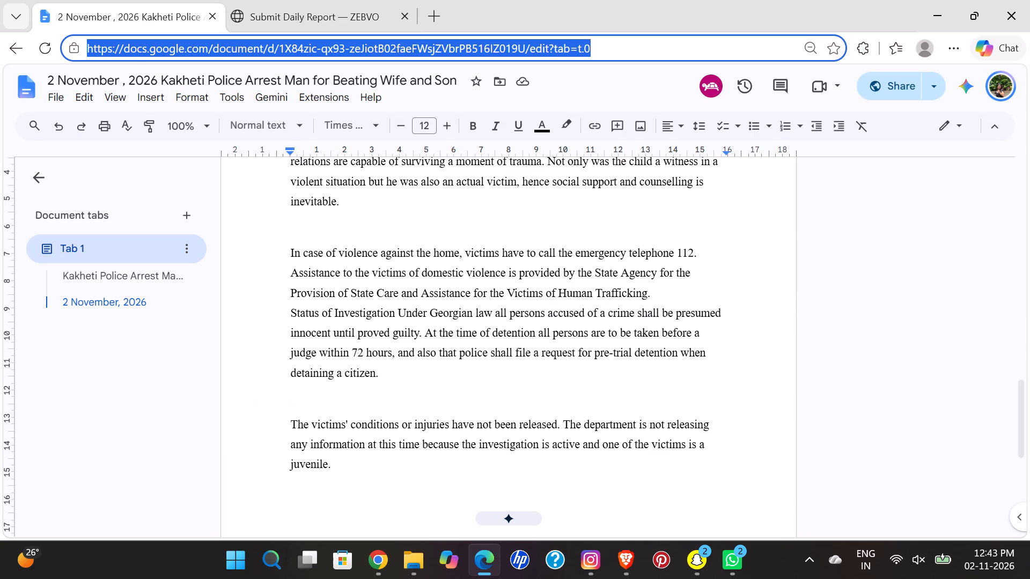
left_click(907, 224)
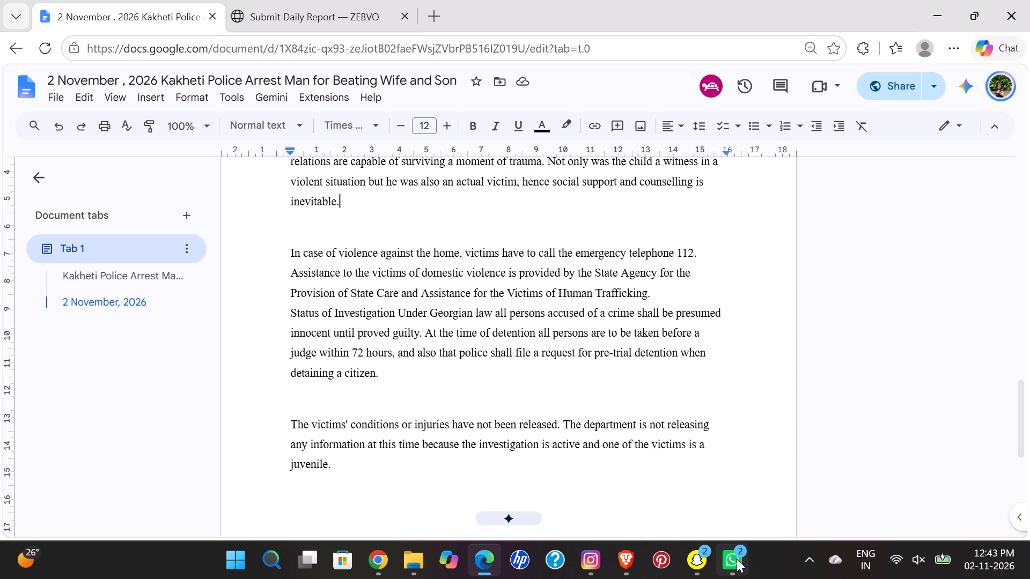
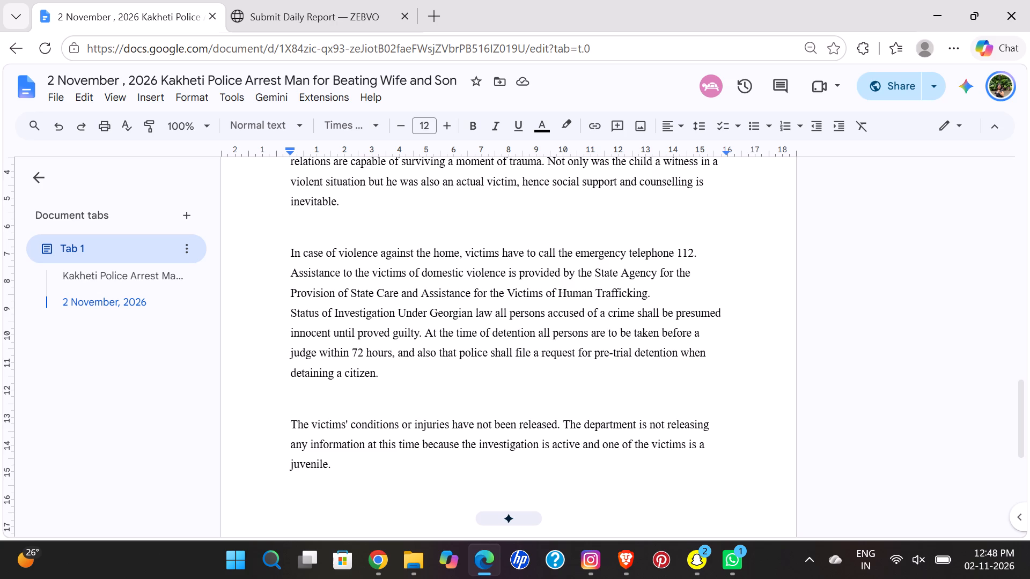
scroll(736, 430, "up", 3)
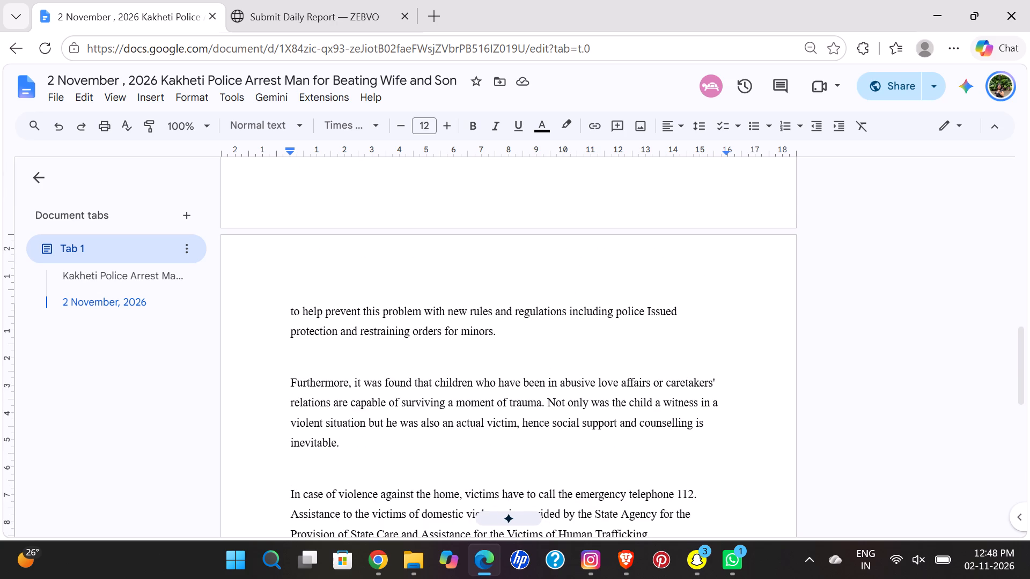
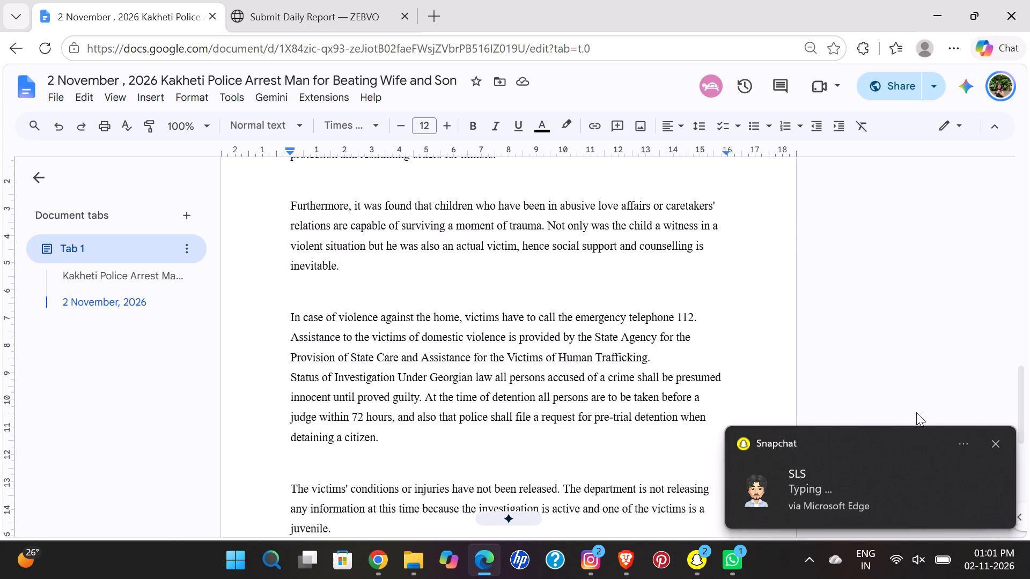
Dismiss the Snapchat notification covering the lower part of the article document.
left_click(995, 441)
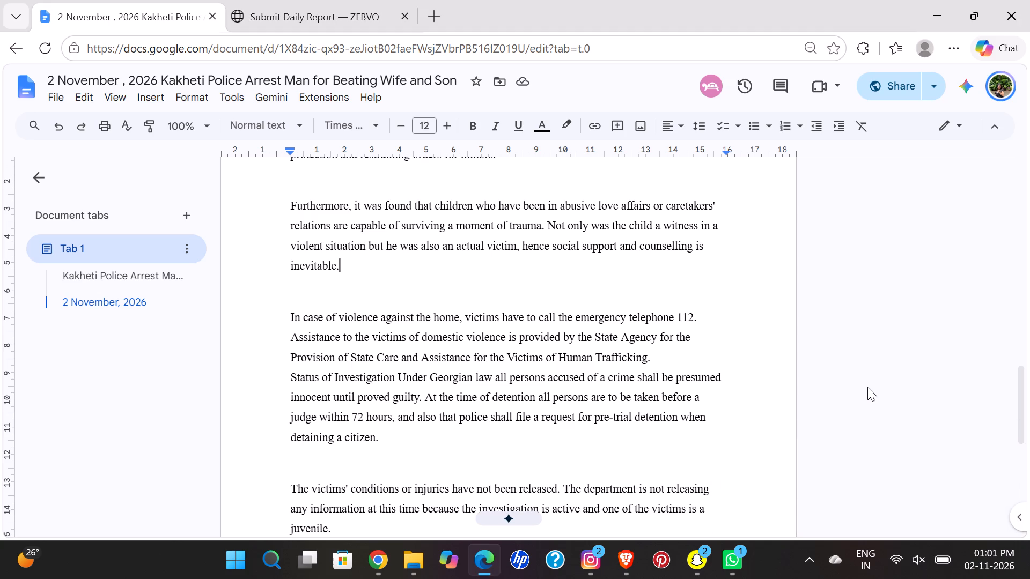
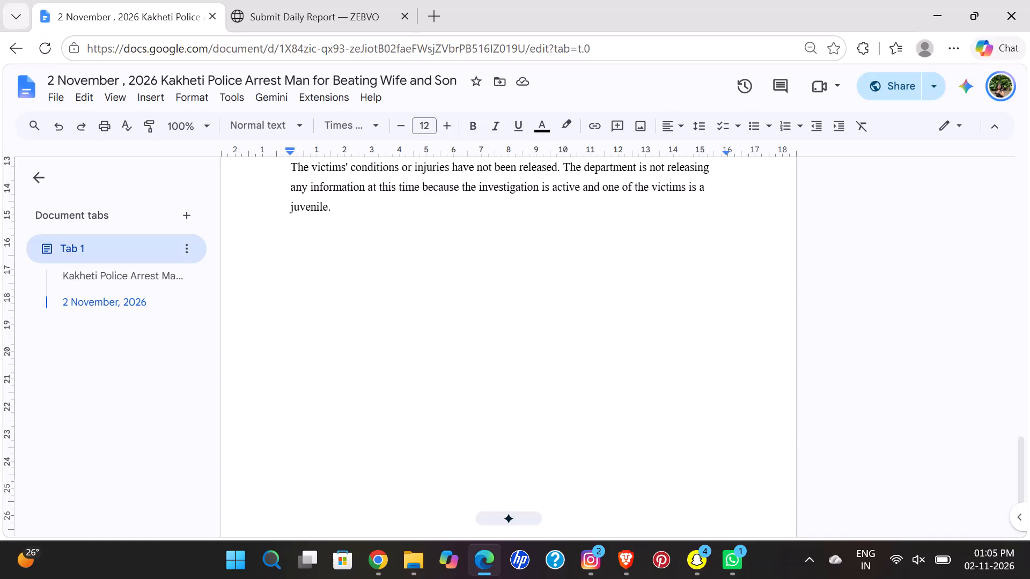
Select the whole article from its heading to the last paragraph and apply the Times font to it.
scroll(459, 389, "up", 3)
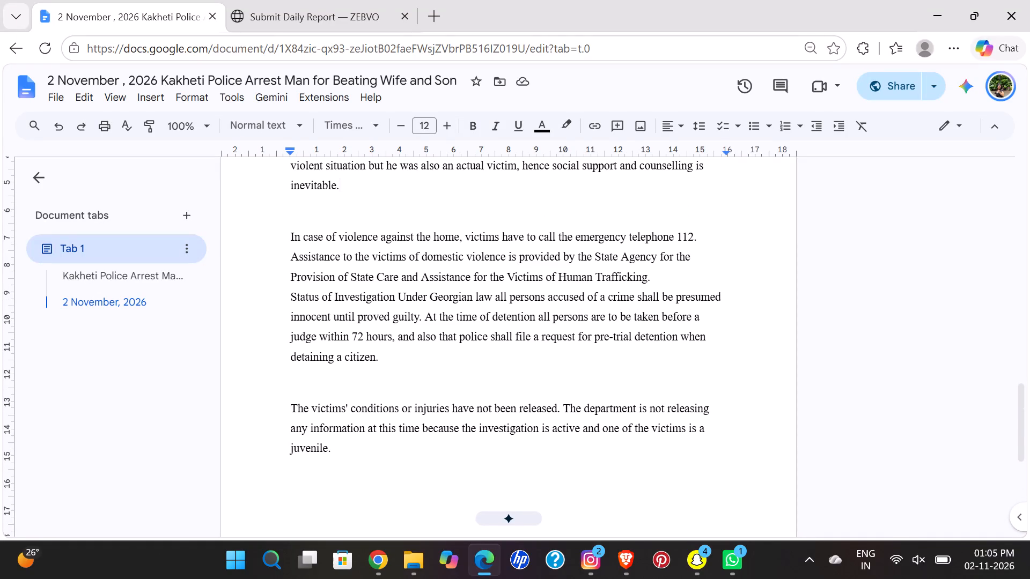
scroll(369, 444, "up", 4)
scroll(406, 402, "up", 5)
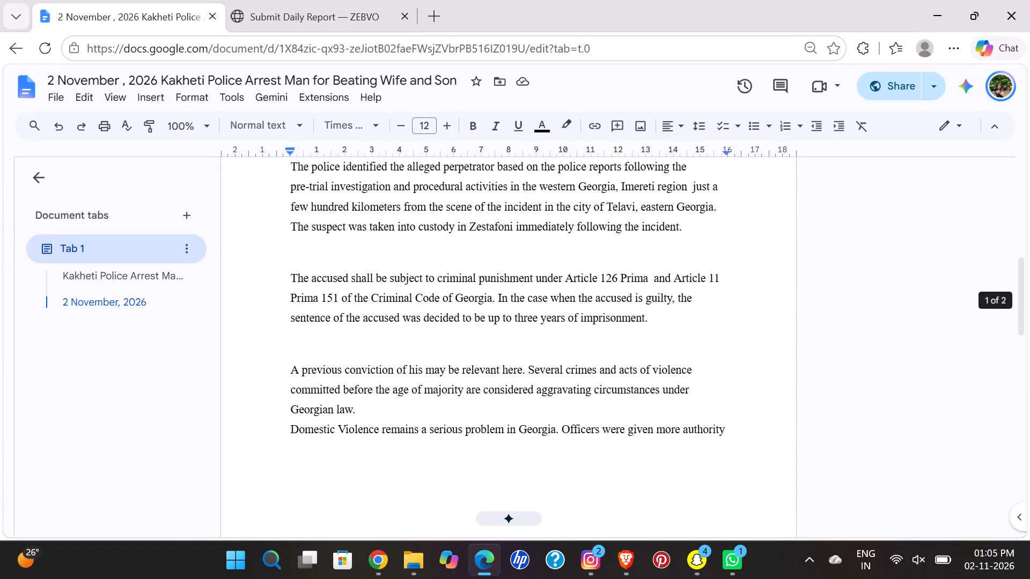
scroll(409, 385, "up", 5)
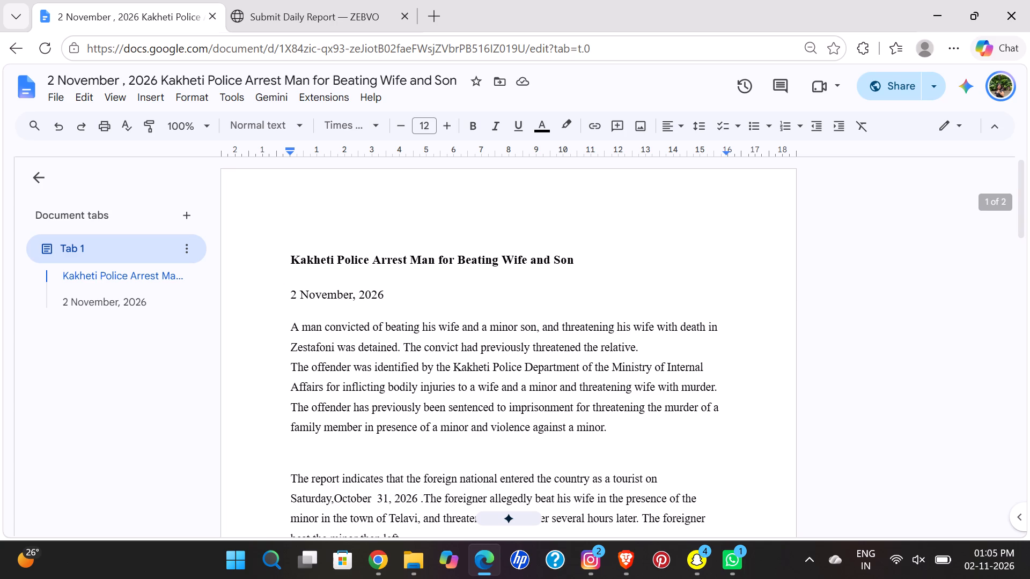
left_click_drag(288, 259, 433, 553)
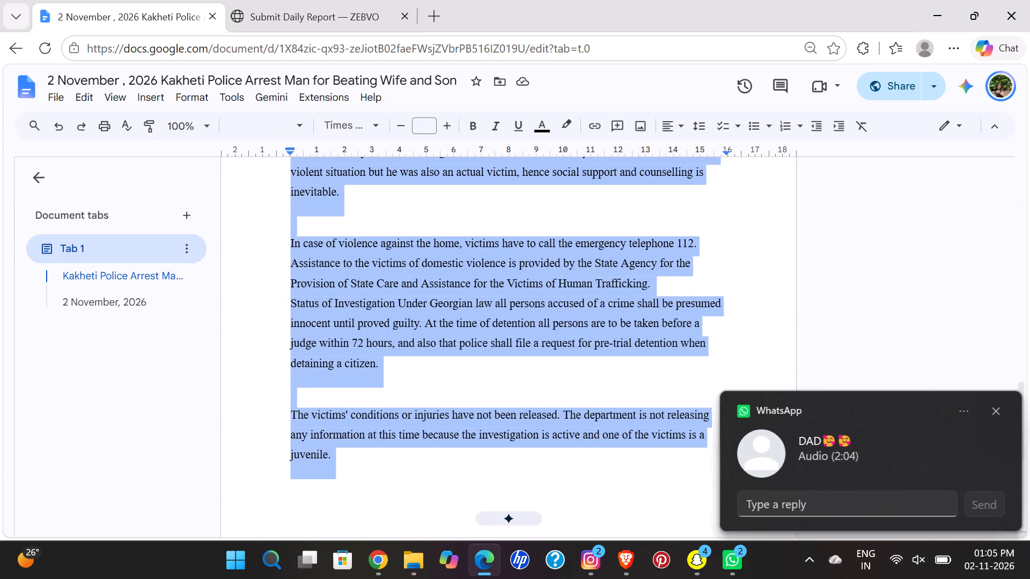
left_click(1000, 413)
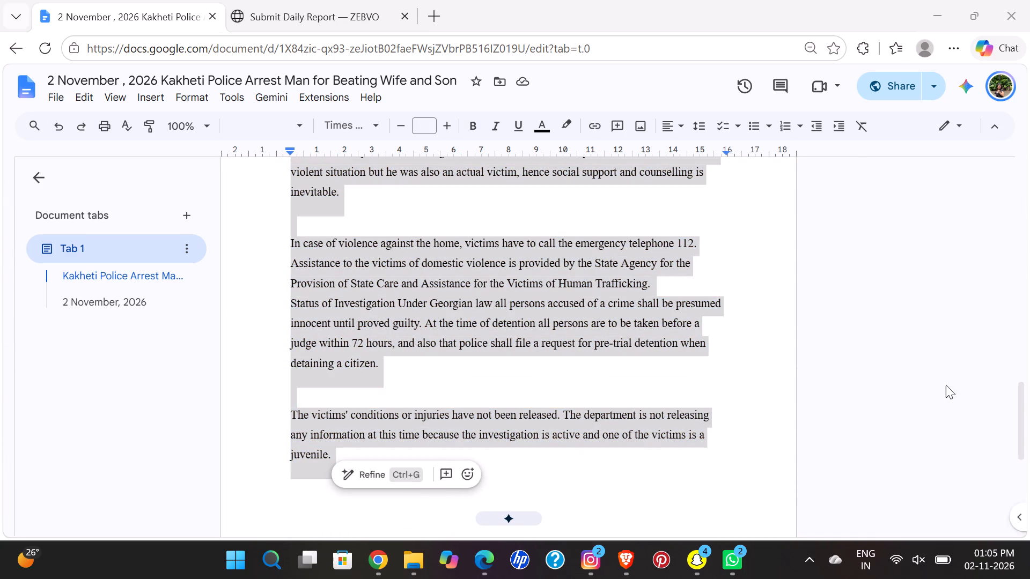
left_click(355, 123)
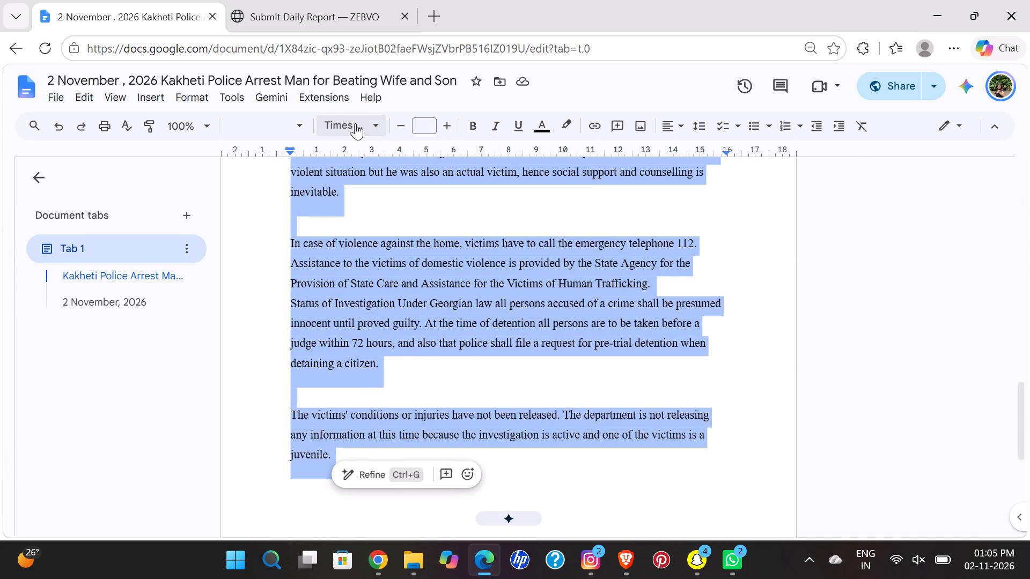
left_click(378, 214)
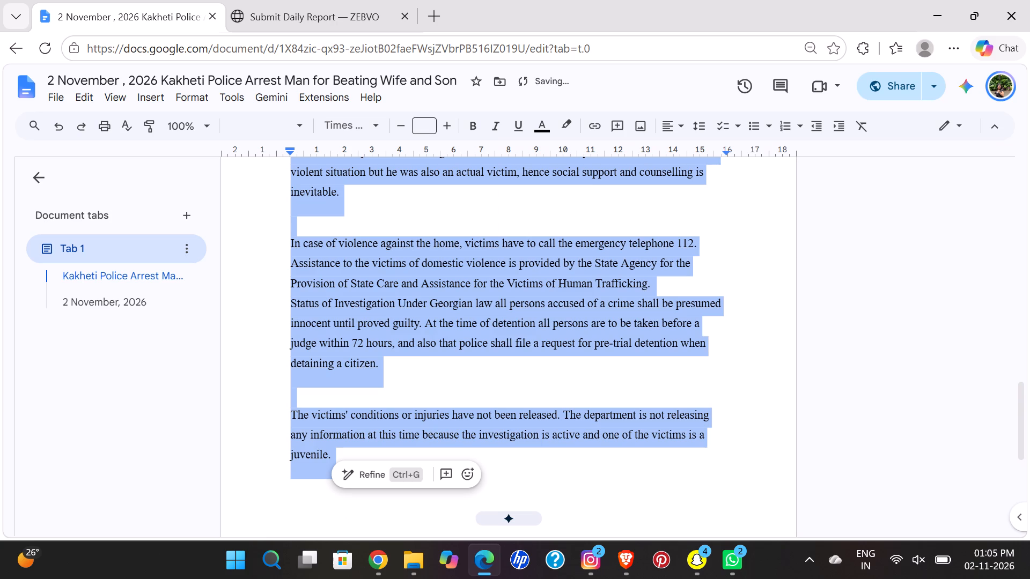
Set the font size of the entire selected article, heading and date included, to 12.
left_click(419, 125)
left_click(418, 173)
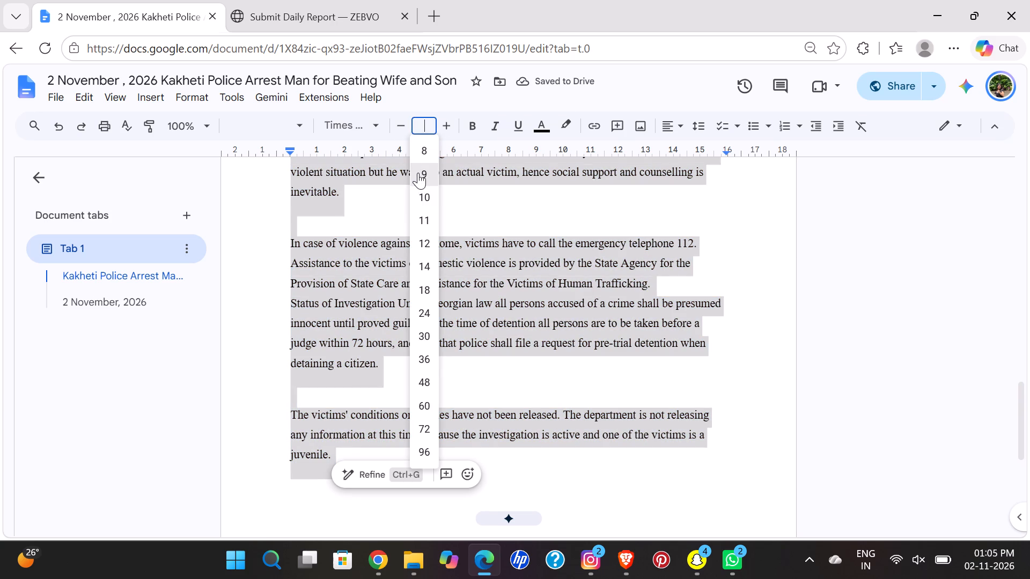
scroll(373, 303, "up", 8)
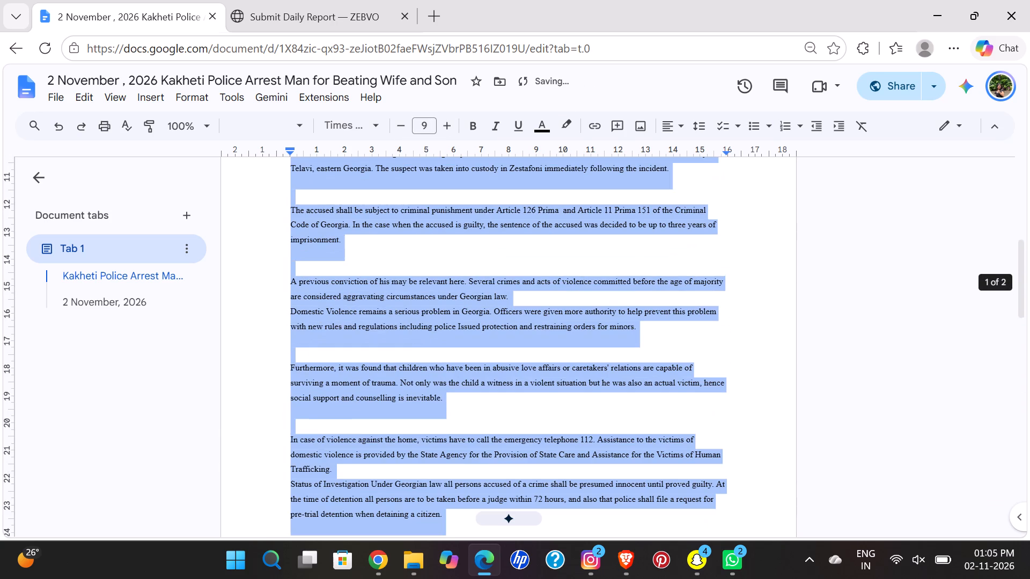
double_click(441, 128)
left_click(443, 127)
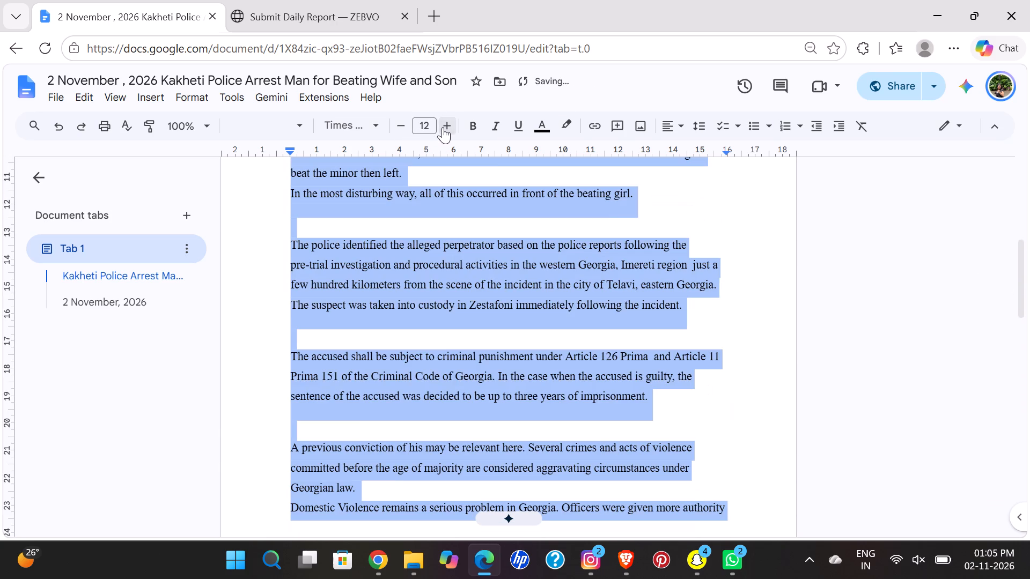
Apply 1.5 line spacing to the whole article, from the bold heading through the final paragraph about the victims' conditions.
left_click(716, 222)
scroll(541, 277, "up", 2)
scroll(539, 283, "down", 4)
scroll(384, 311, "up", 2)
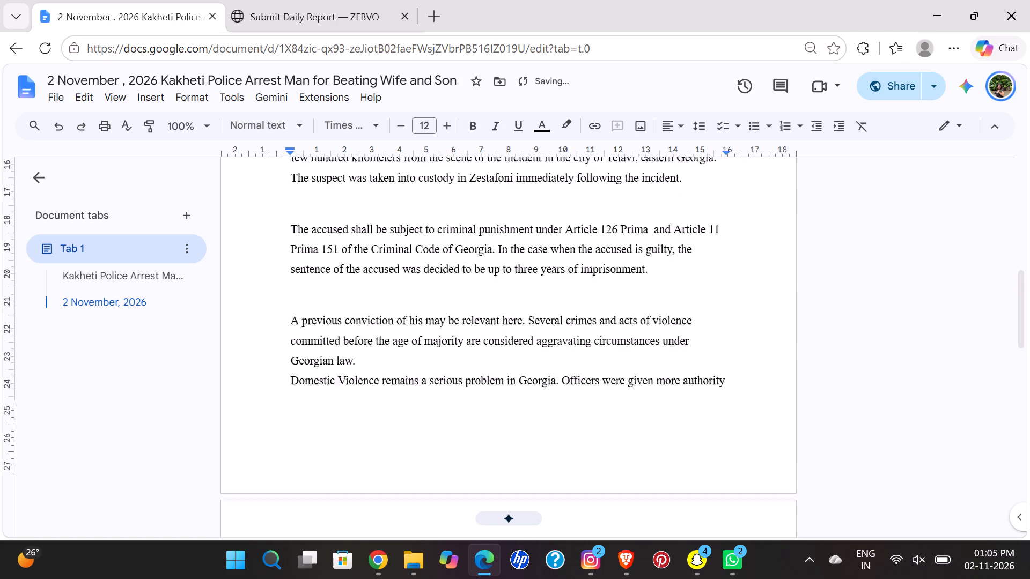
scroll(358, 313, "up", 6)
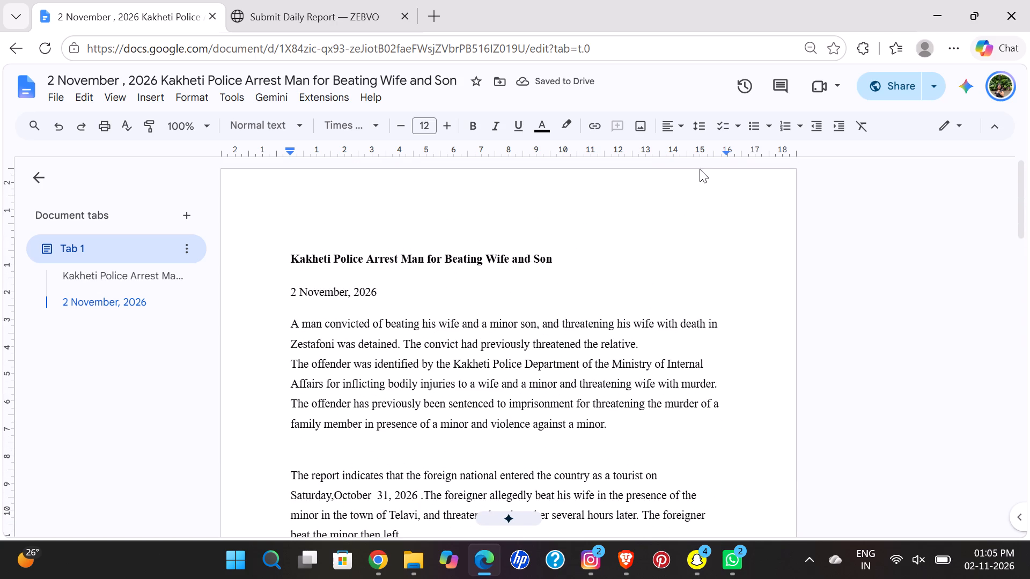
left_click_drag(282, 261, 625, 578)
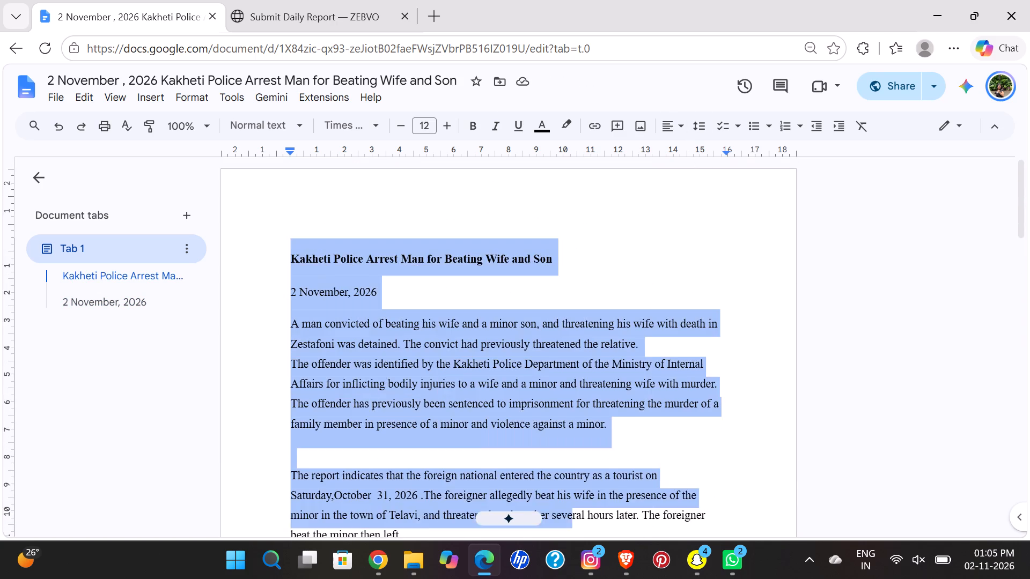
left_click_drag(625, 578, 631, 576)
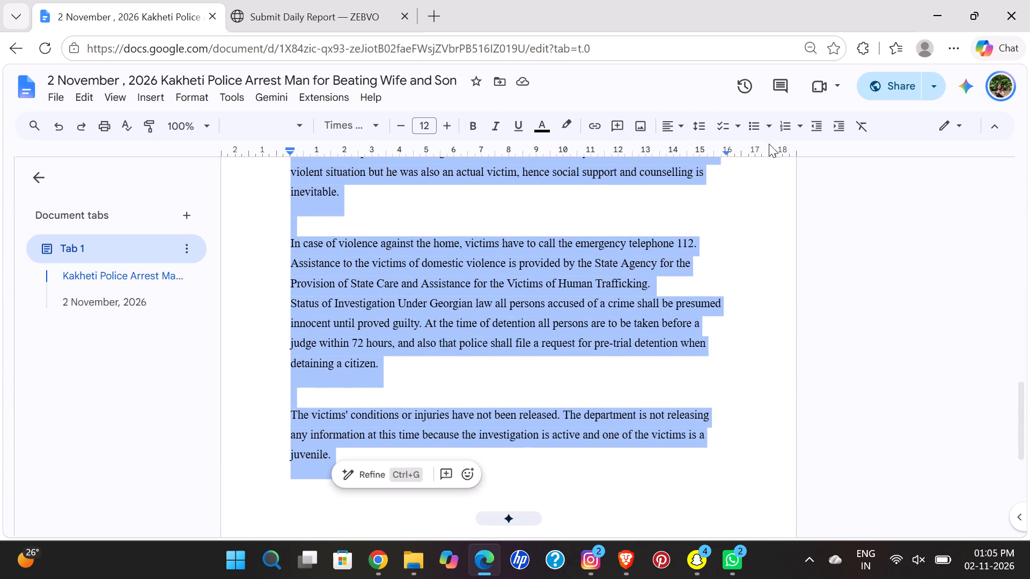
left_click(696, 132)
left_click(701, 191)
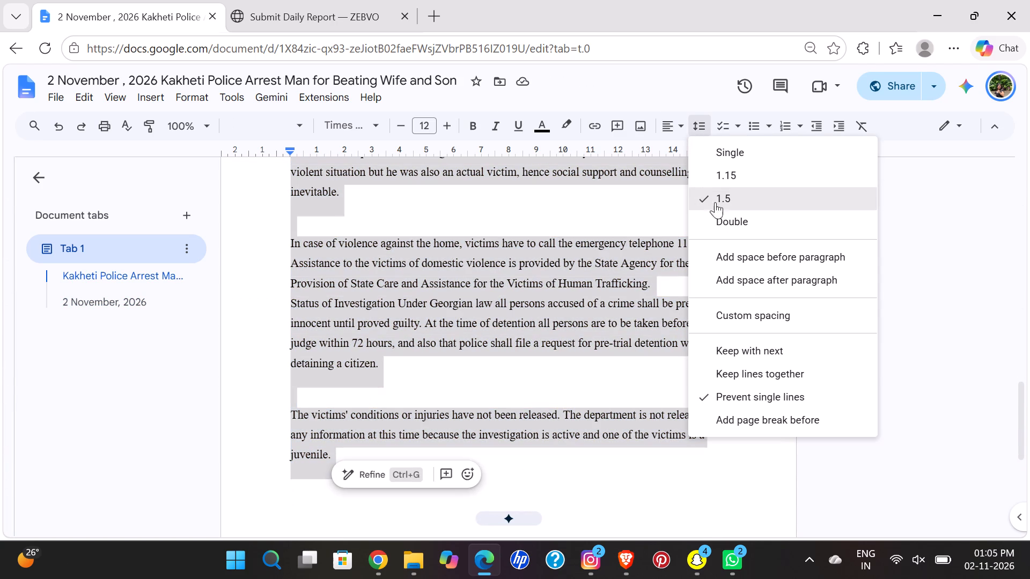
left_click(938, 259)
Read through the full article across both pages to check its text, paragraph spacing and page break.
scroll(315, 393, "up", 1)
scroll(392, 372, "down", 3)
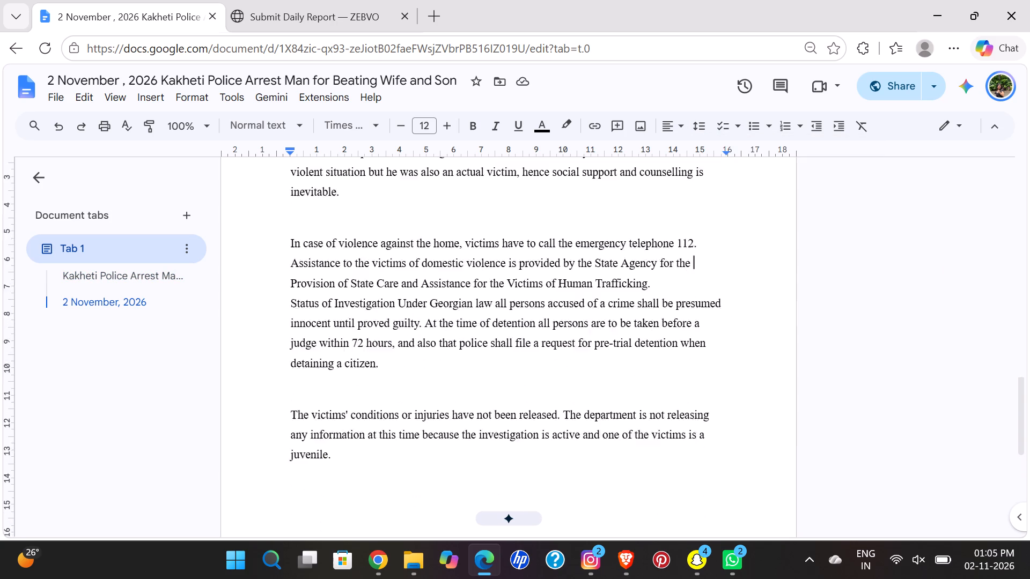
scroll(387, 373, "down", 1)
scroll(376, 363, "up", 4)
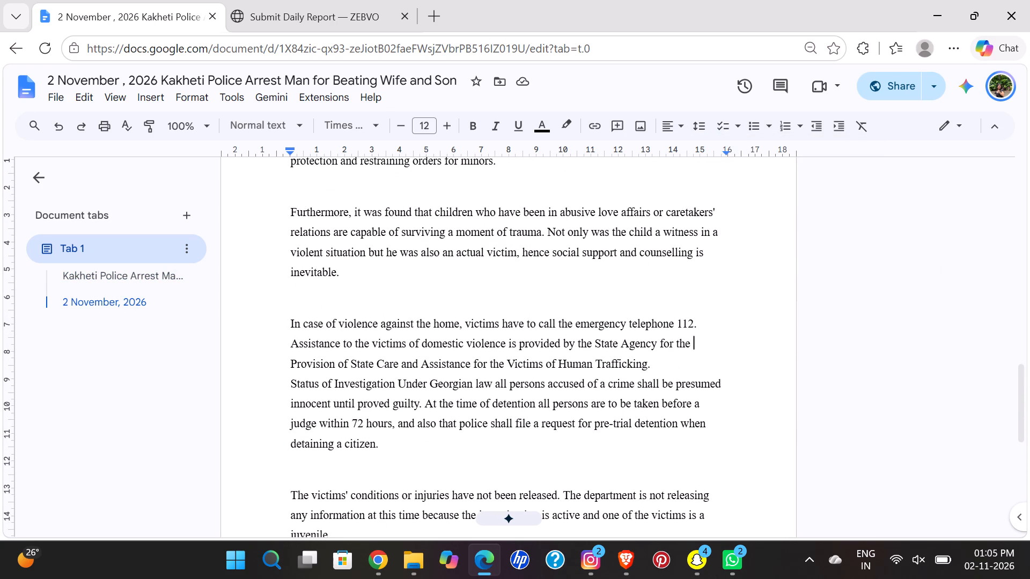
scroll(412, 409, "up", 1)
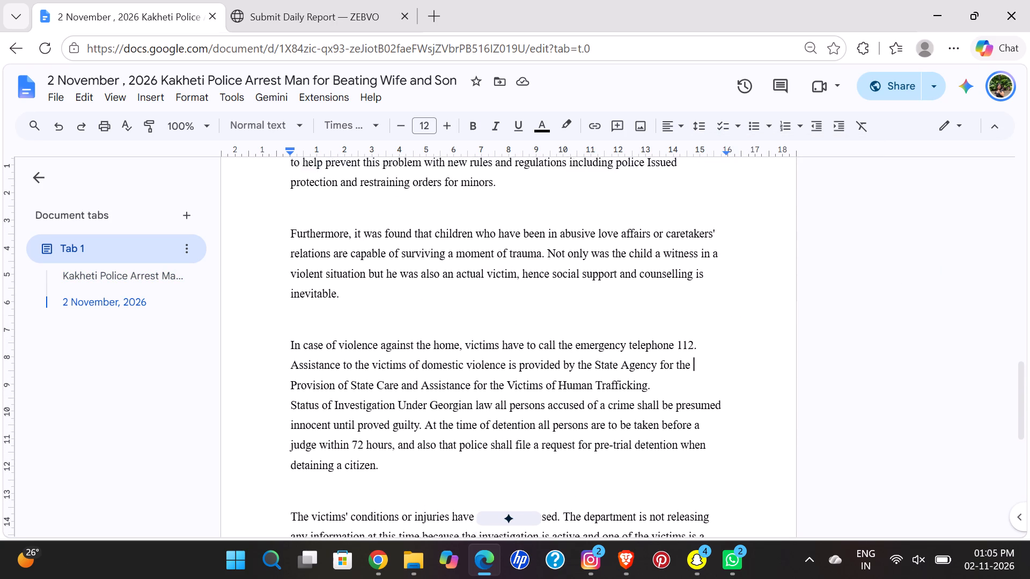
scroll(414, 397, "up", 7)
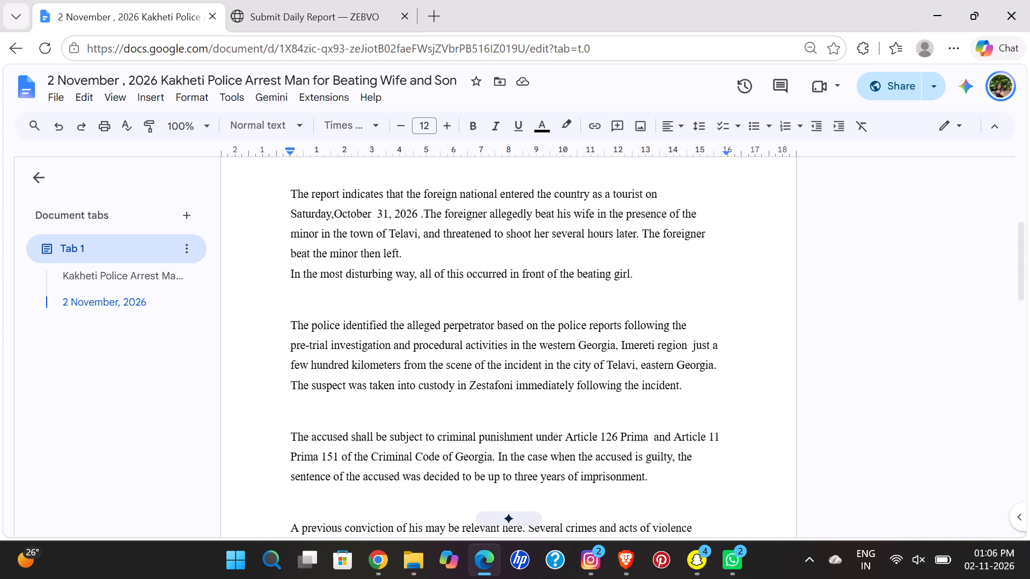
scroll(444, 378, "down", 5)
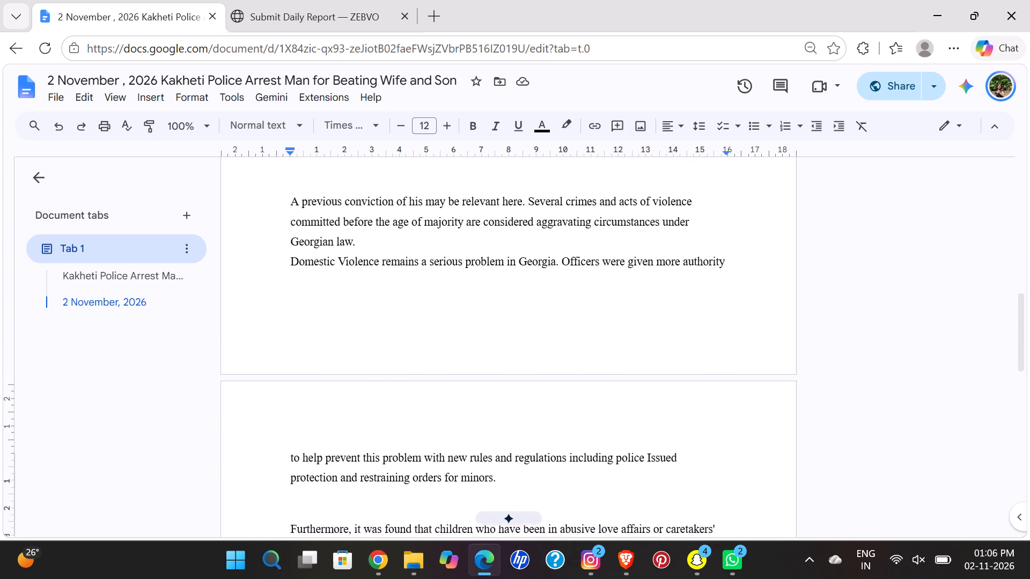
scroll(444, 378, "down", 7)
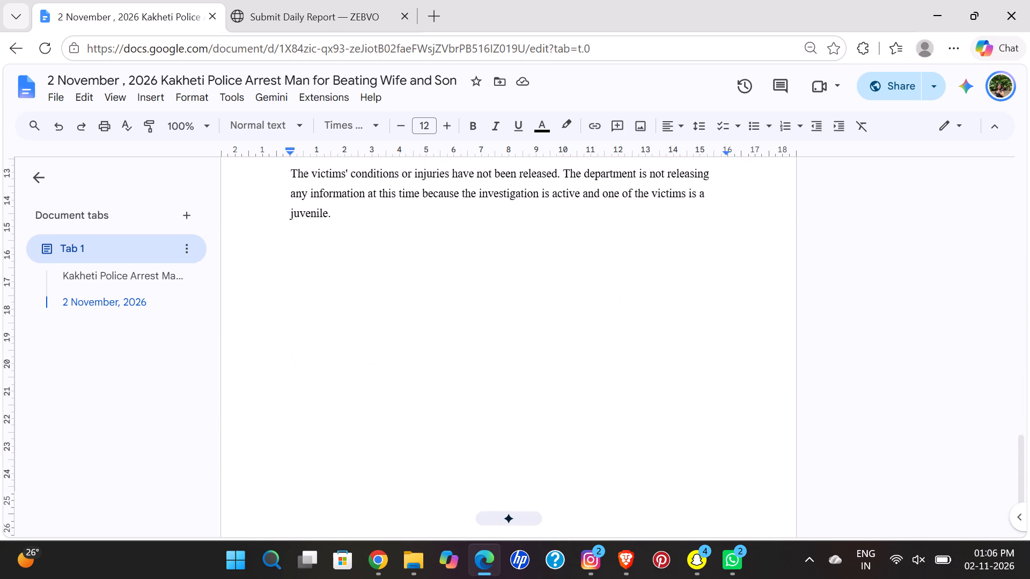
scroll(444, 378, "up", 7)
scroll(445, 378, "down", 2)
scroll(445, 378, "up", 1)
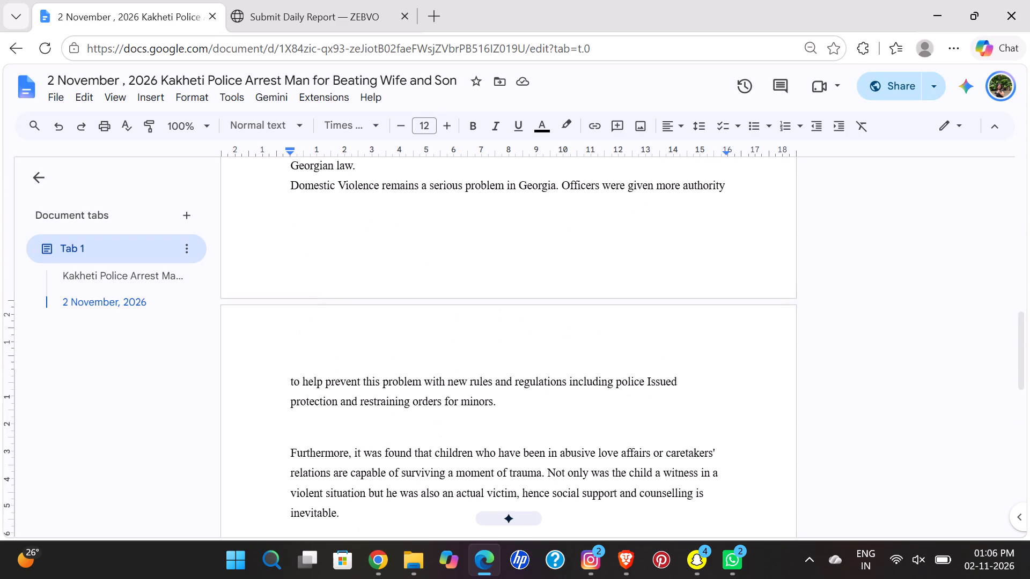
scroll(445, 378, "up", 1)
scroll(291, 242, "up", 4)
scroll(335, 241, "down", 1)
scroll(339, 241, "up", 3)
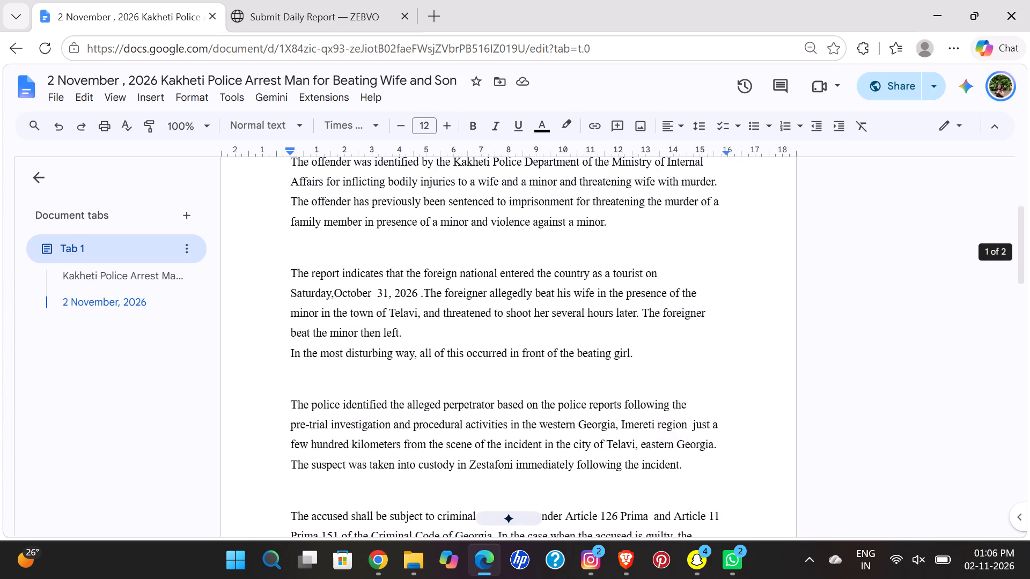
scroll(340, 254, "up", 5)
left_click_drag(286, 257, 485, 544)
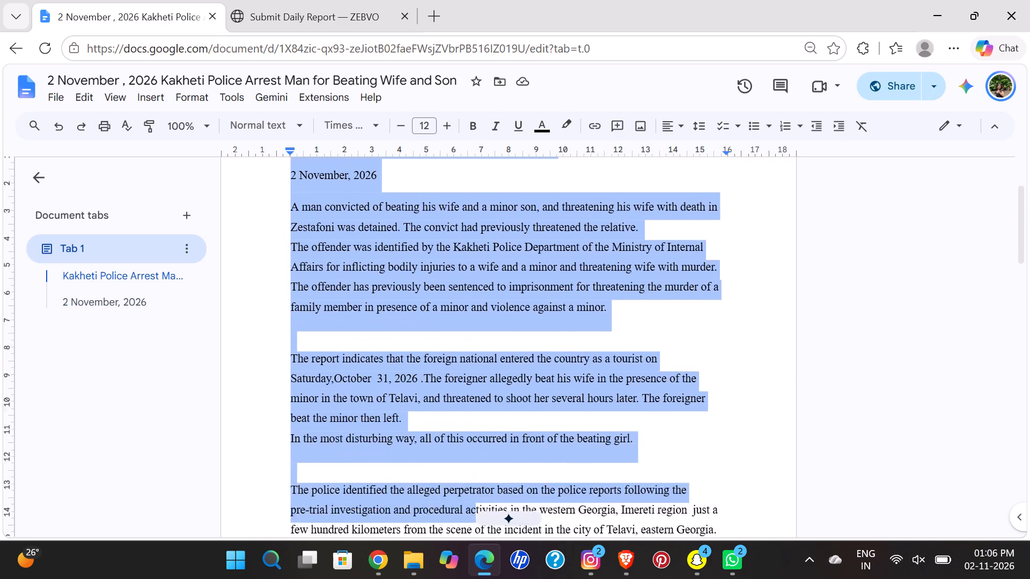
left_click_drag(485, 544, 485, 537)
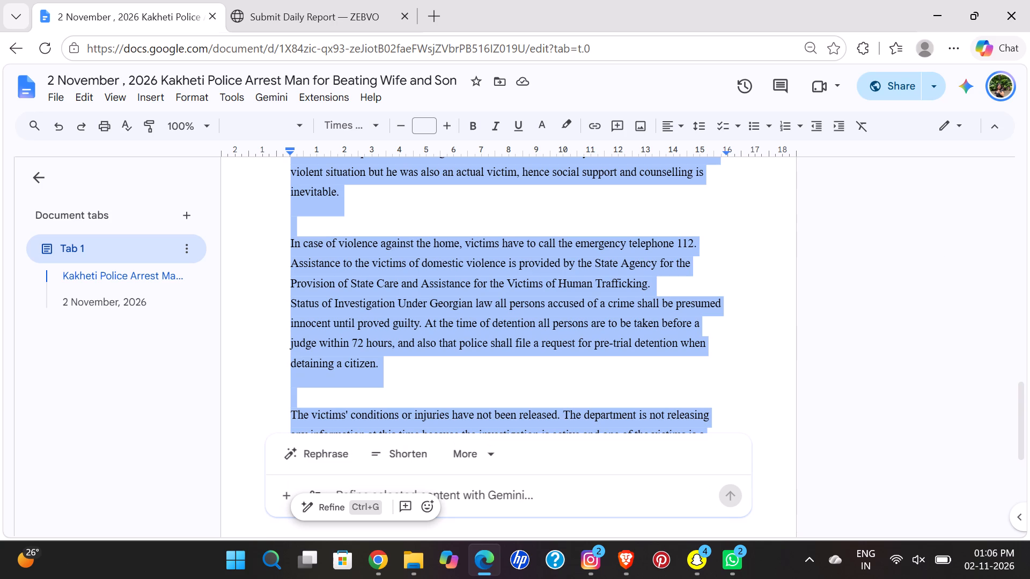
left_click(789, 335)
Review the article's layout again, from the closing paragraph on the second page back up to the heading and date.
scroll(428, 428, "down", 4)
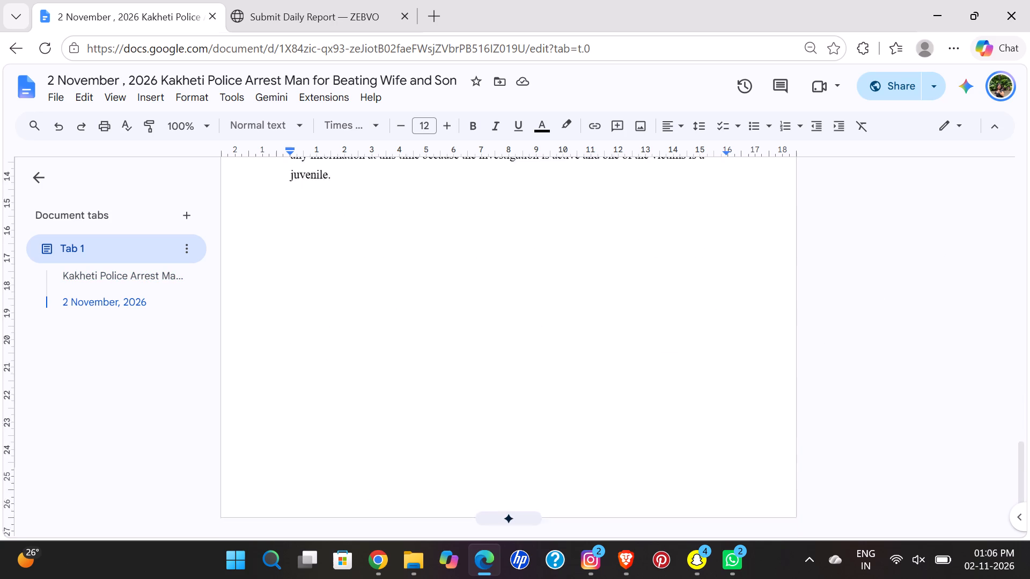
scroll(507, 376, "up", 6)
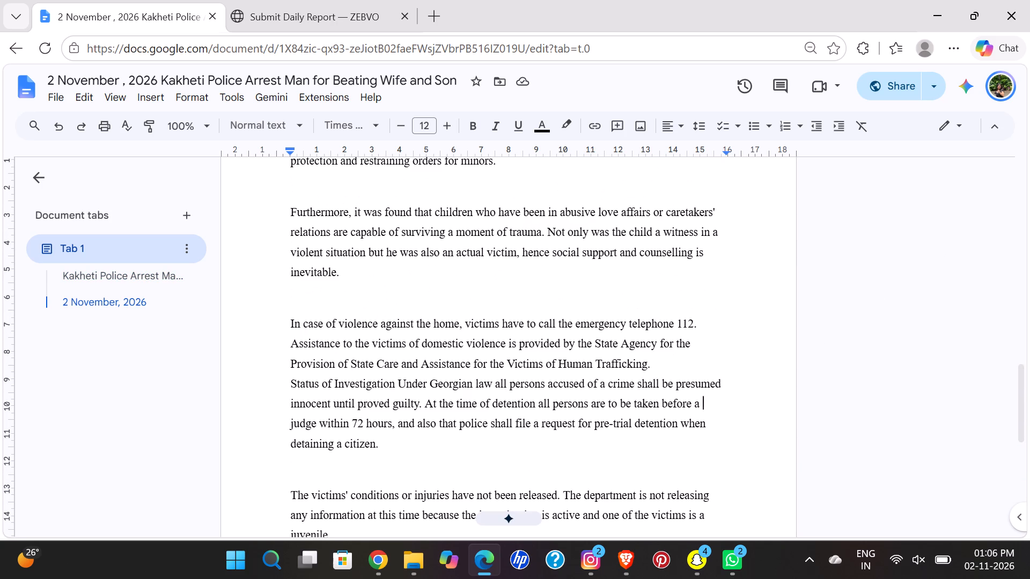
scroll(541, 362, "up", 1)
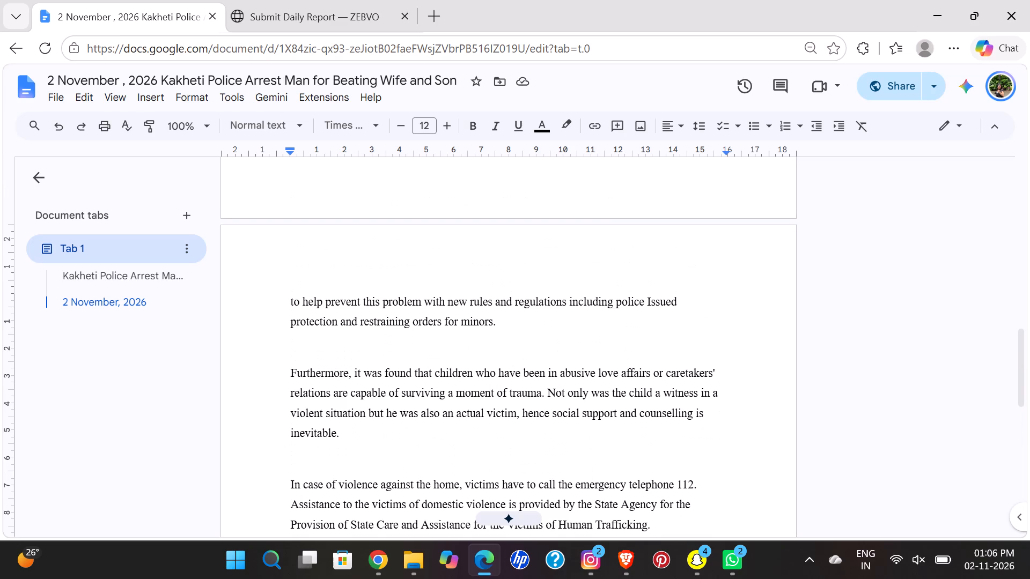
scroll(461, 338, "down", 4)
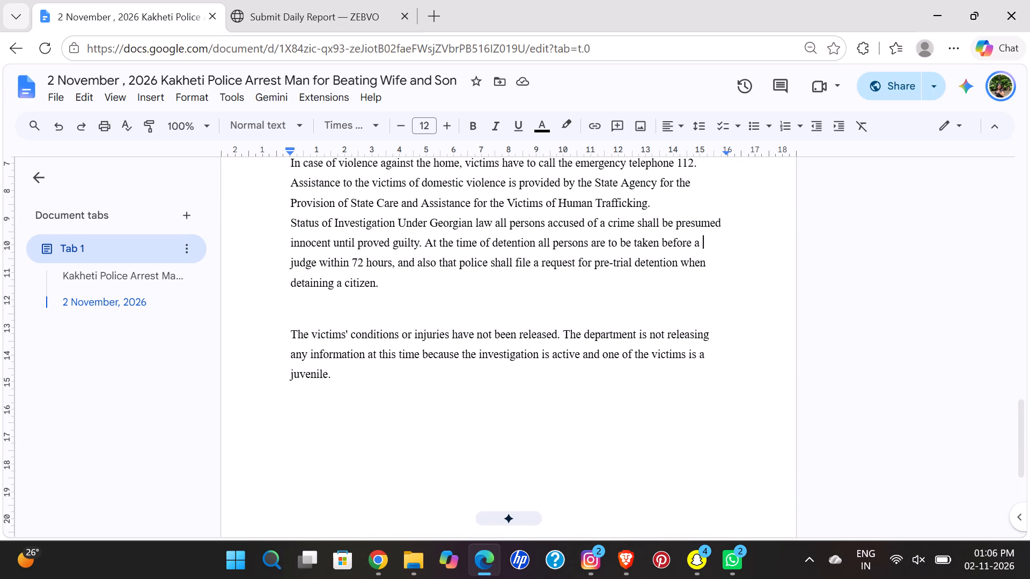
scroll(464, 351, "down", 1)
scroll(564, 412, "up", 1)
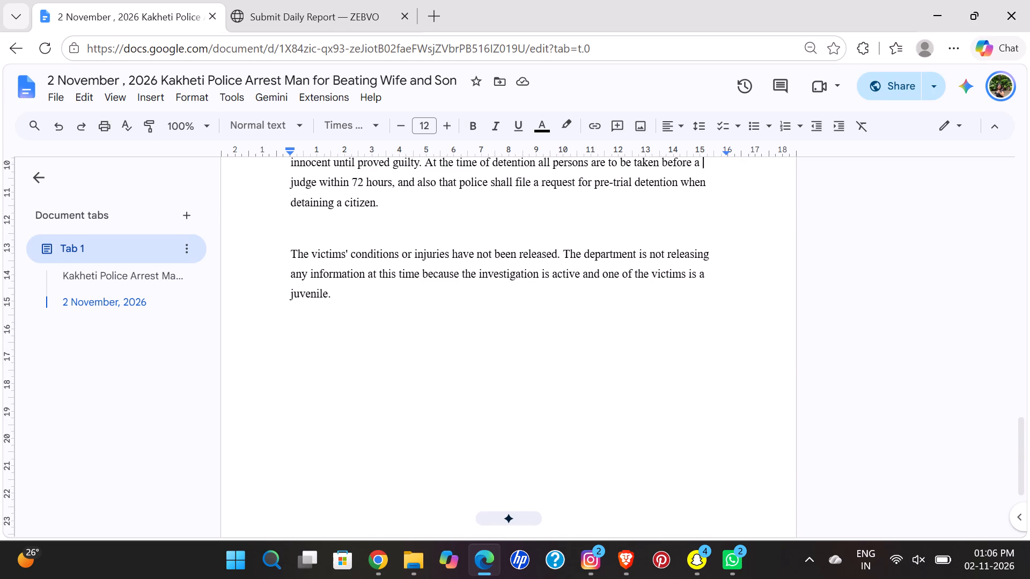
scroll(564, 411, "up", 6)
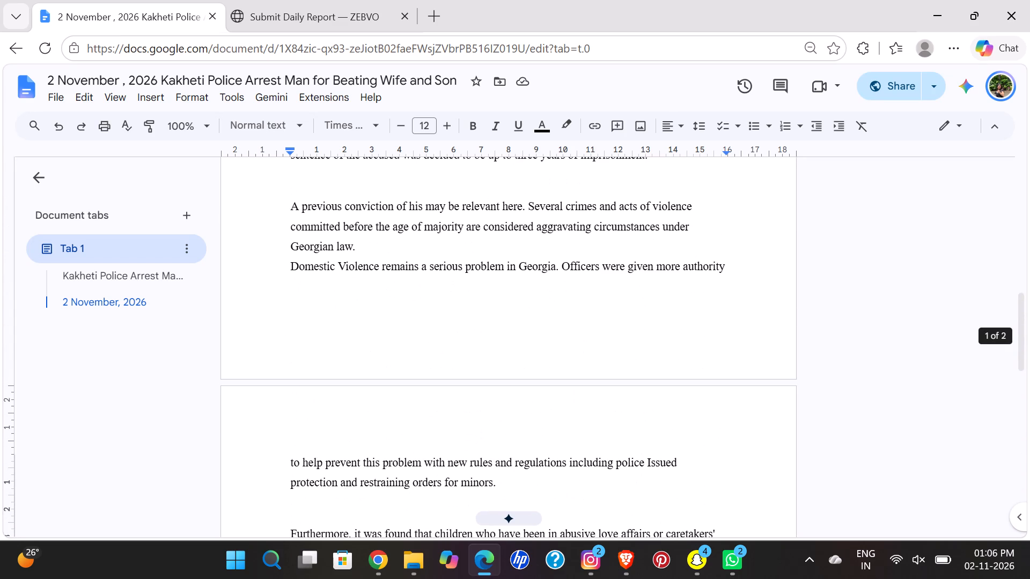
scroll(558, 391, "up", 2)
scroll(560, 388, "down", 1)
scroll(561, 388, "up", 1)
scroll(563, 384, "down", 1)
scroll(563, 384, "up", 8)
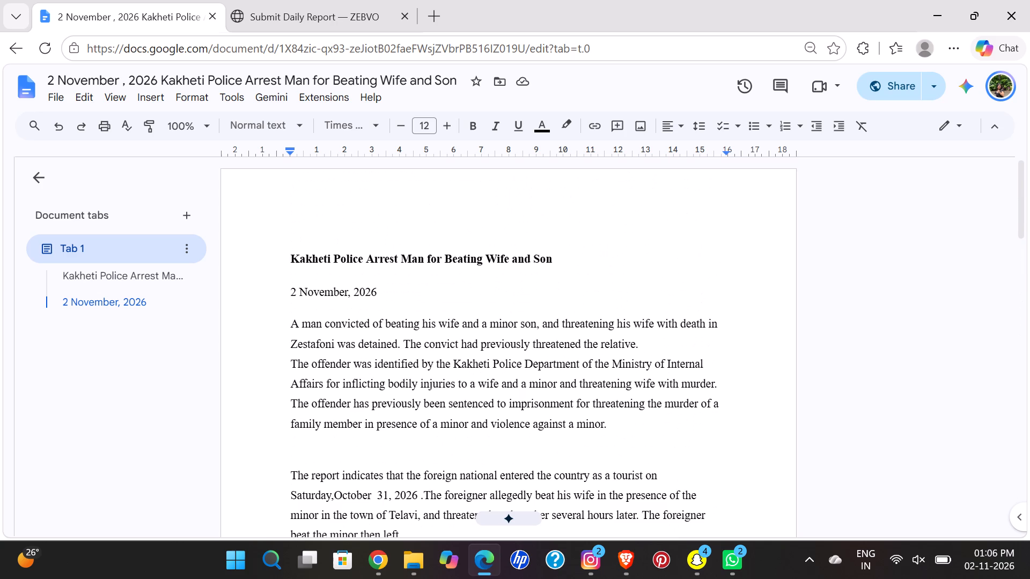
scroll(563, 384, "down", 2)
scroll(563, 384, "up", 1)
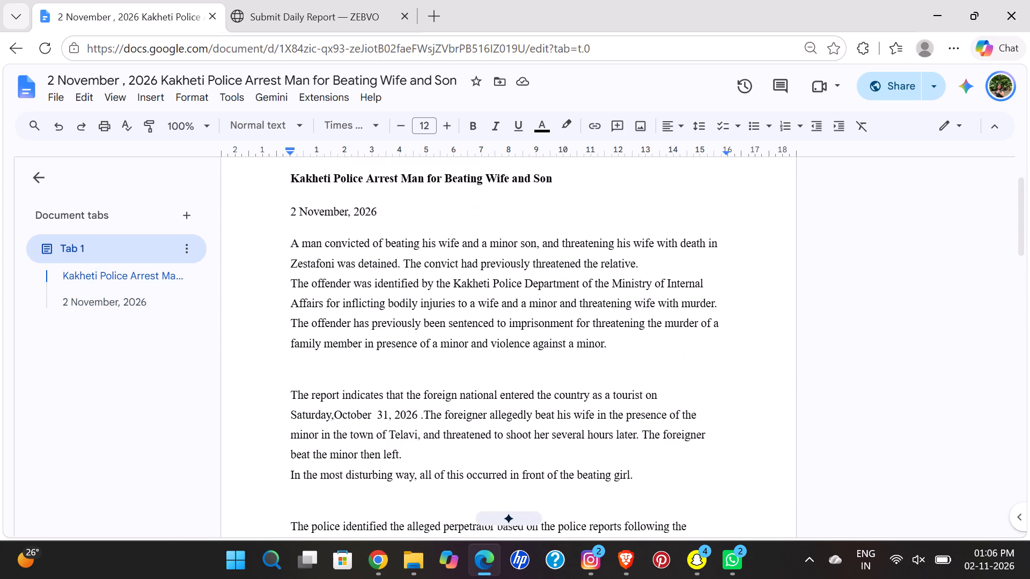
scroll(345, 318, "down", 1)
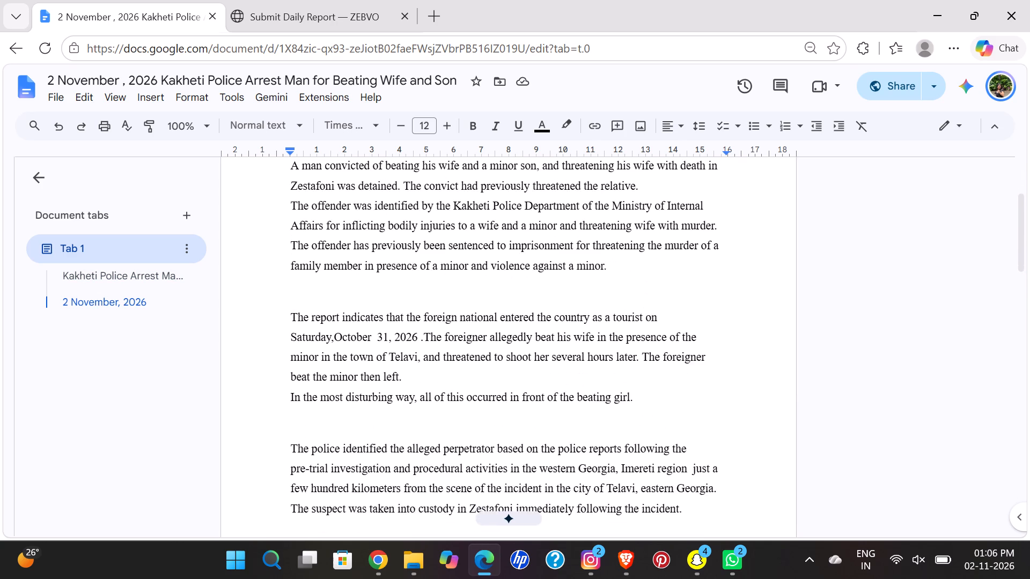
scroll(348, 319, "up", 3)
scroll(356, 317, "down", 1)
scroll(356, 317, "up", 4)
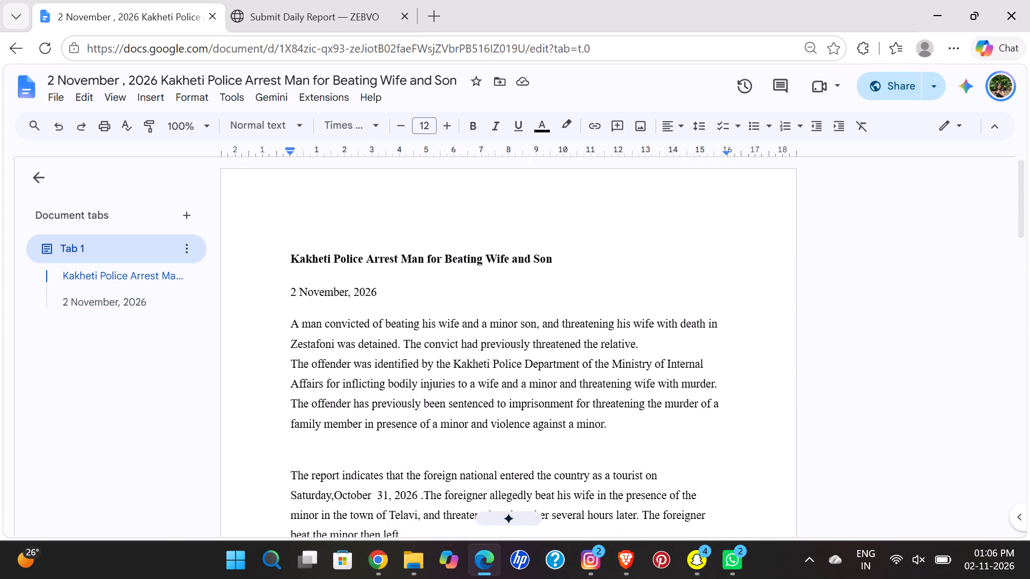
scroll(356, 317, "down", 1)
scroll(356, 317, "up", 1)
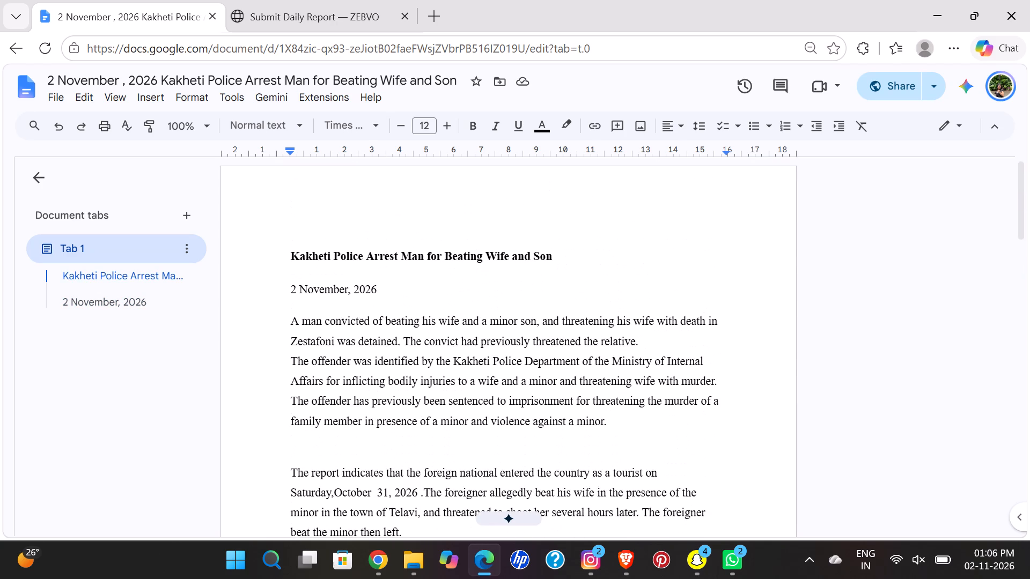
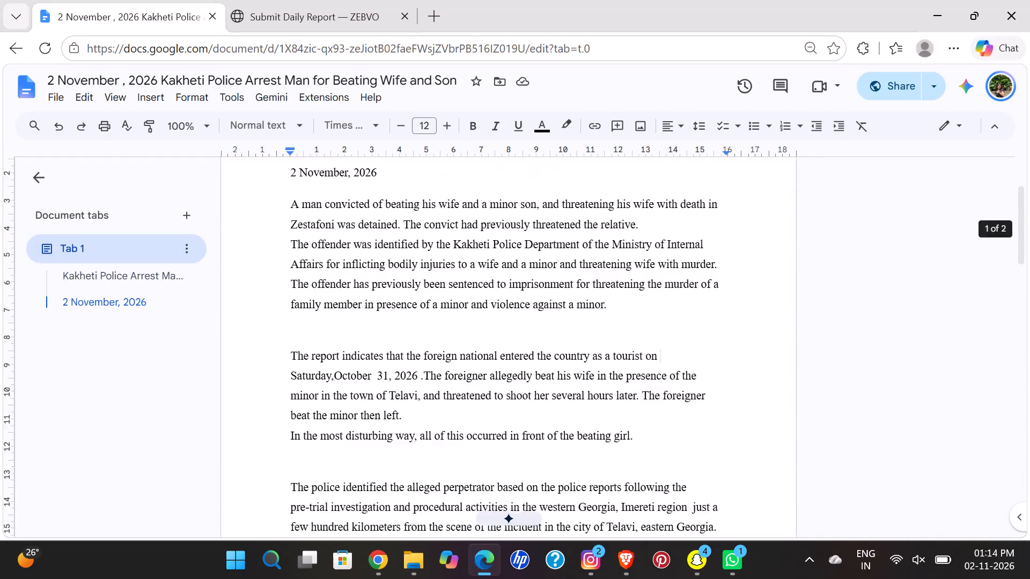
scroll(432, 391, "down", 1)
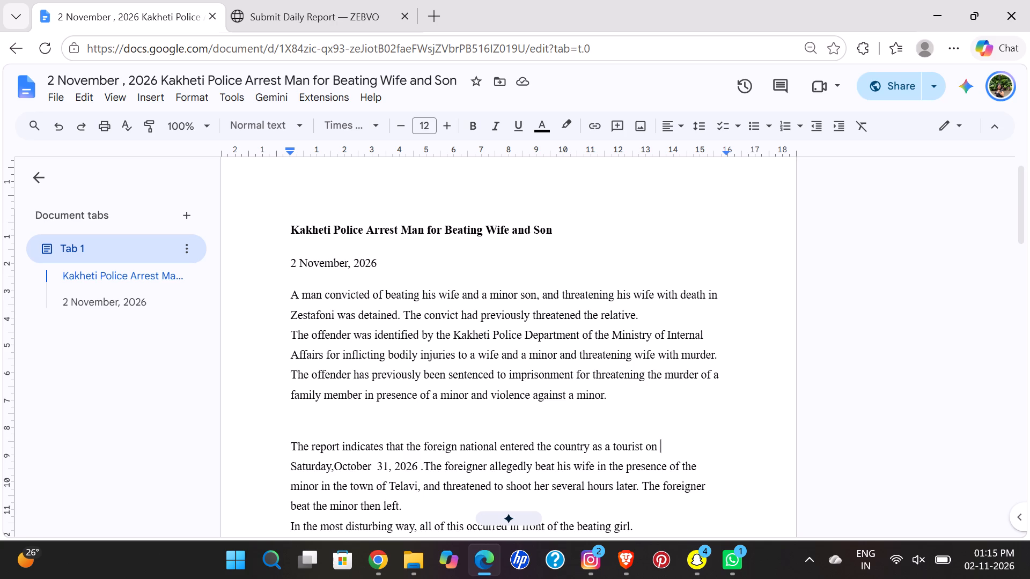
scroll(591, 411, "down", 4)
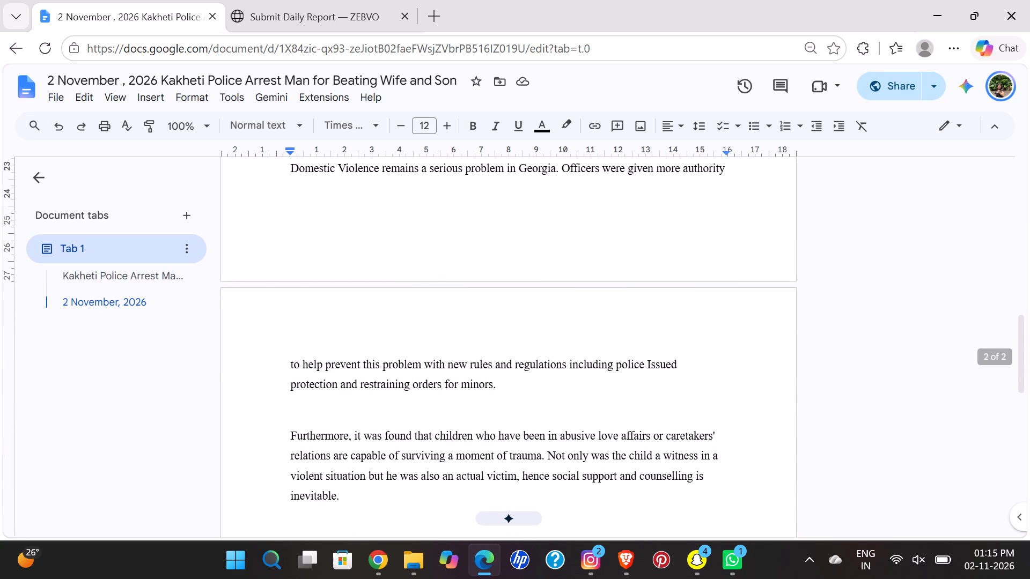
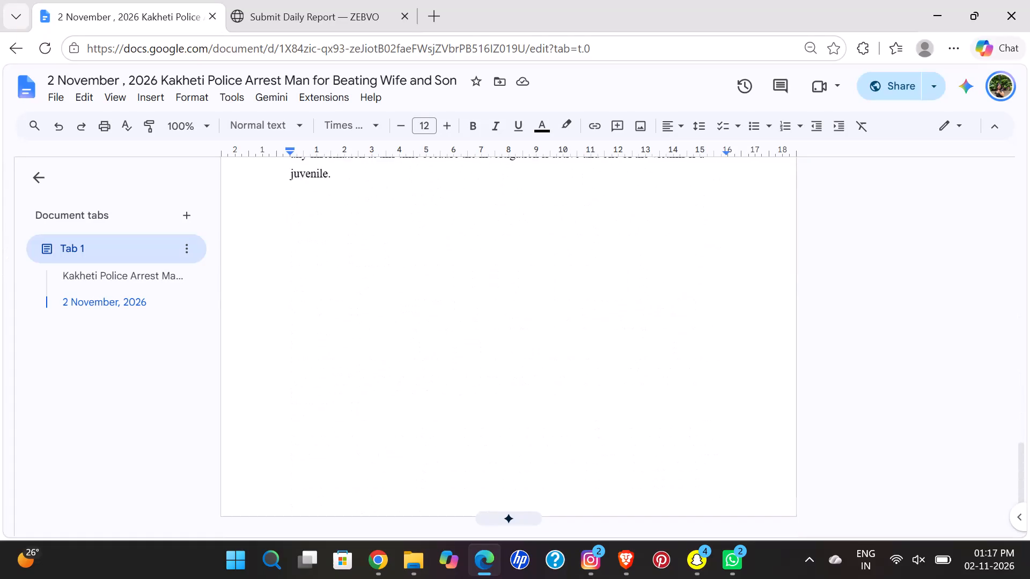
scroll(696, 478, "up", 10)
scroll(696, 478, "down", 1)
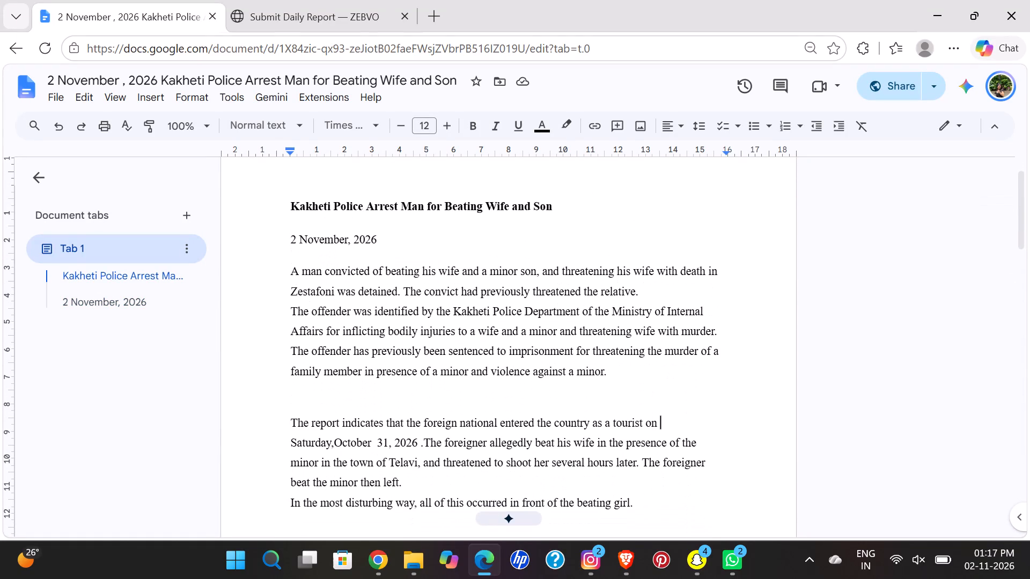
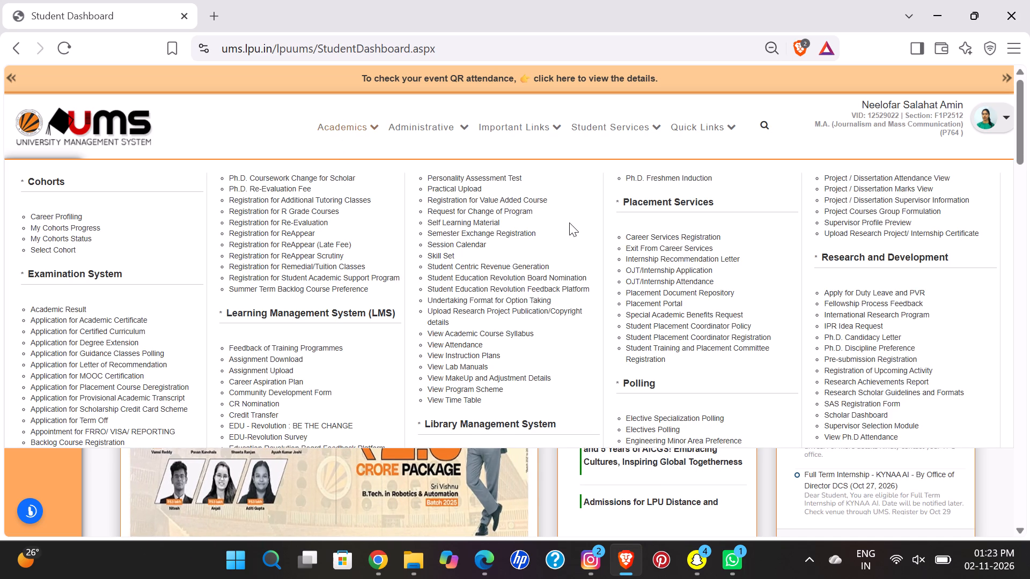
Open the OJT/Internship Attendance page under Placement Services in the university portal and reload it.
left_click(686, 277)
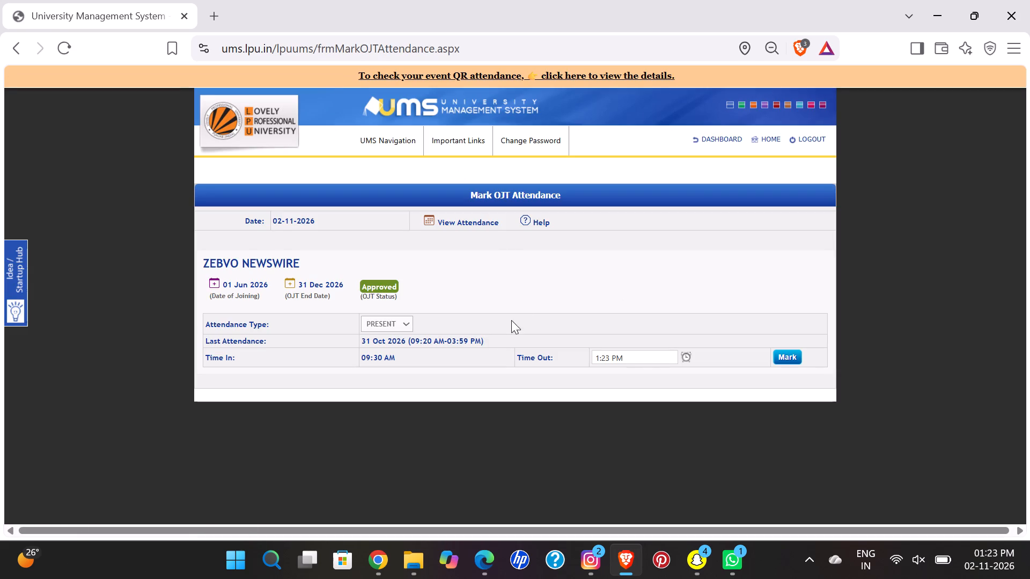
key("ctrl+r")
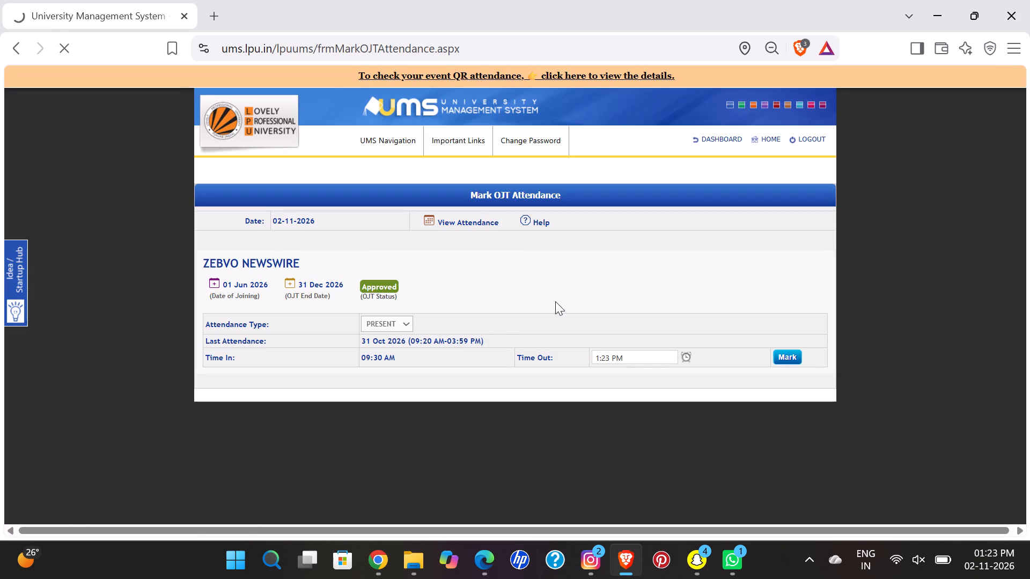